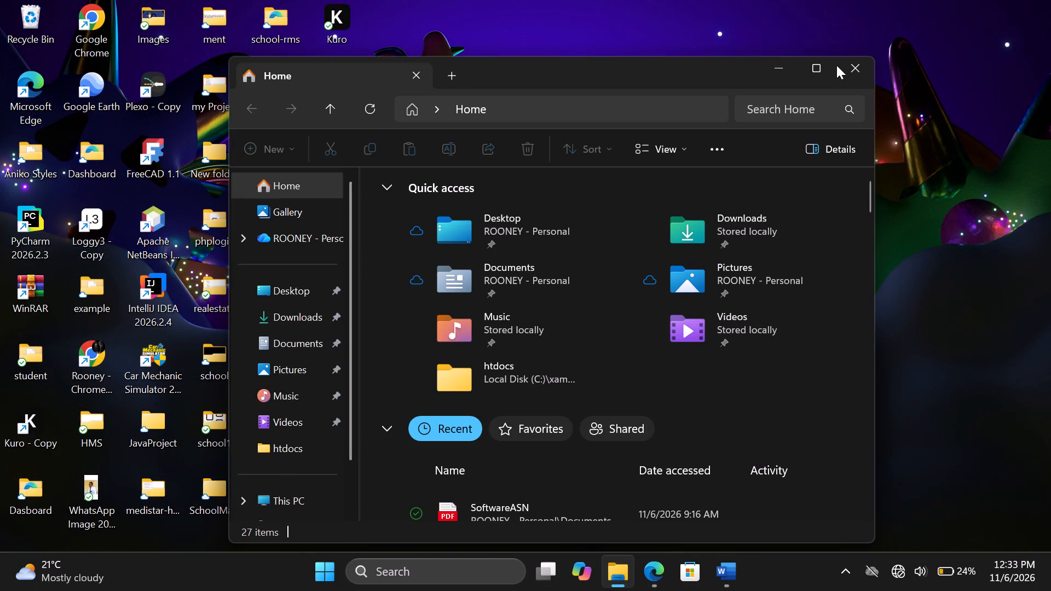
Maximize the file window and try to open the Project PDF from the Documents folder.
{"action": "left_click", "coordinate": [820, 76]}
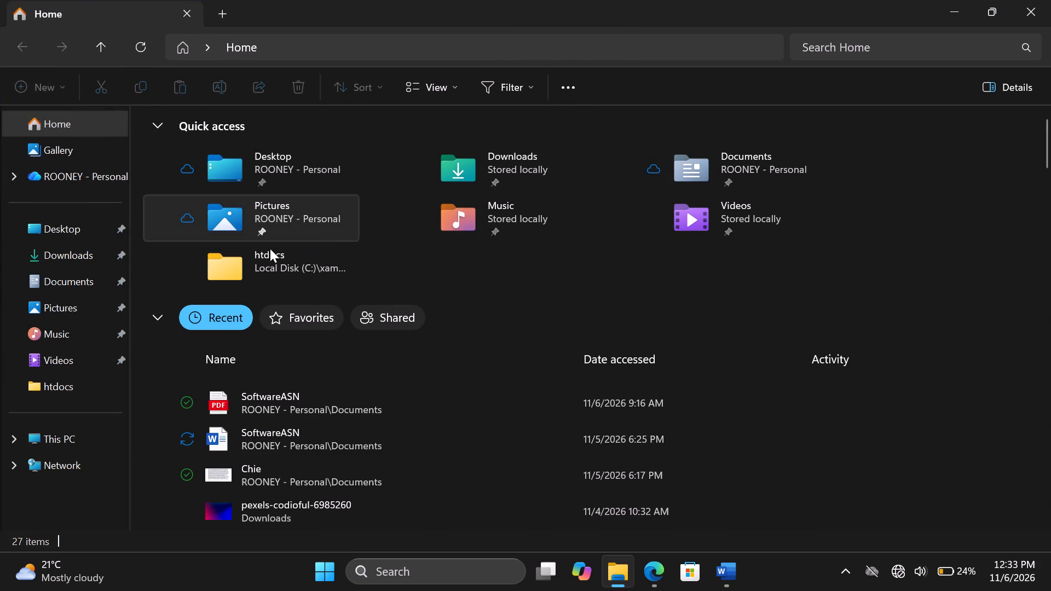
{"action": "left_click", "coordinate": [74, 286]}
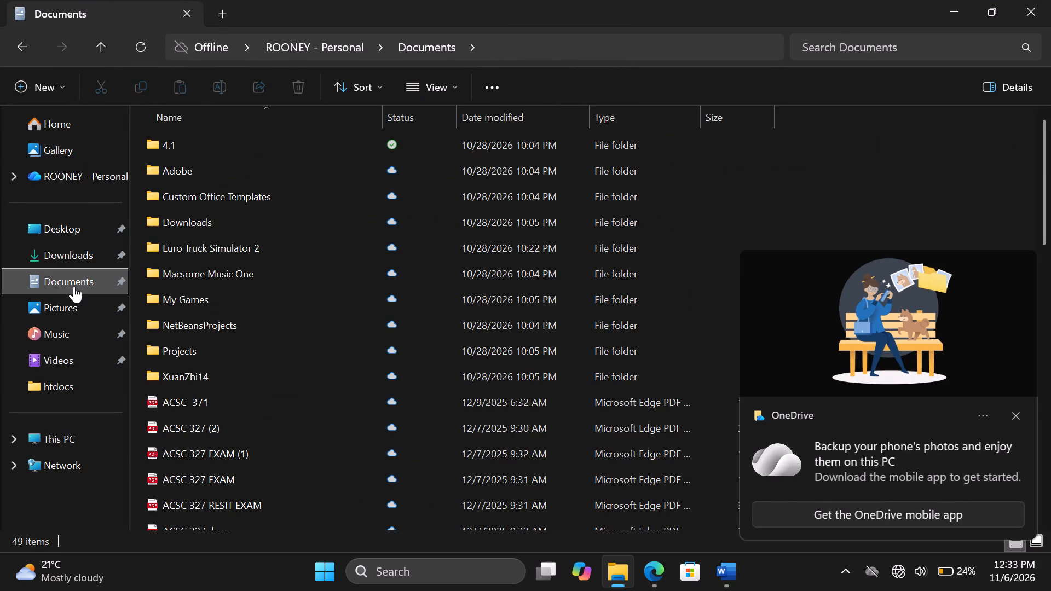
{"action": "scroll", "coordinate": [234, 402], "scroll_direction": "down", "scroll_amount": 5}
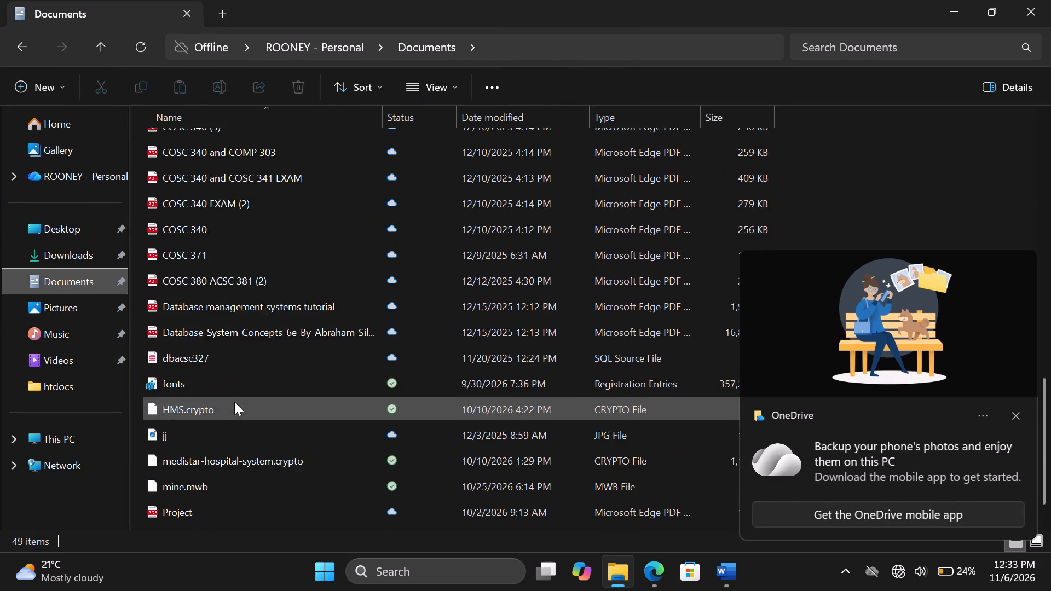
{"action": "scroll", "coordinate": [234, 402], "scroll_direction": "down", "scroll_amount": 2}
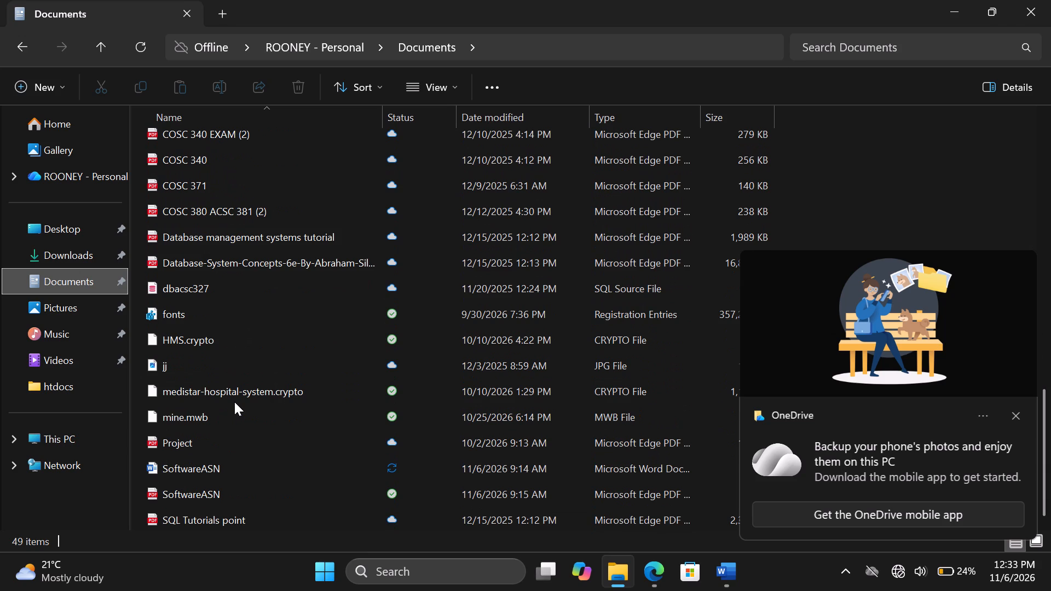
{"action": "left_click", "coordinate": [217, 448]}
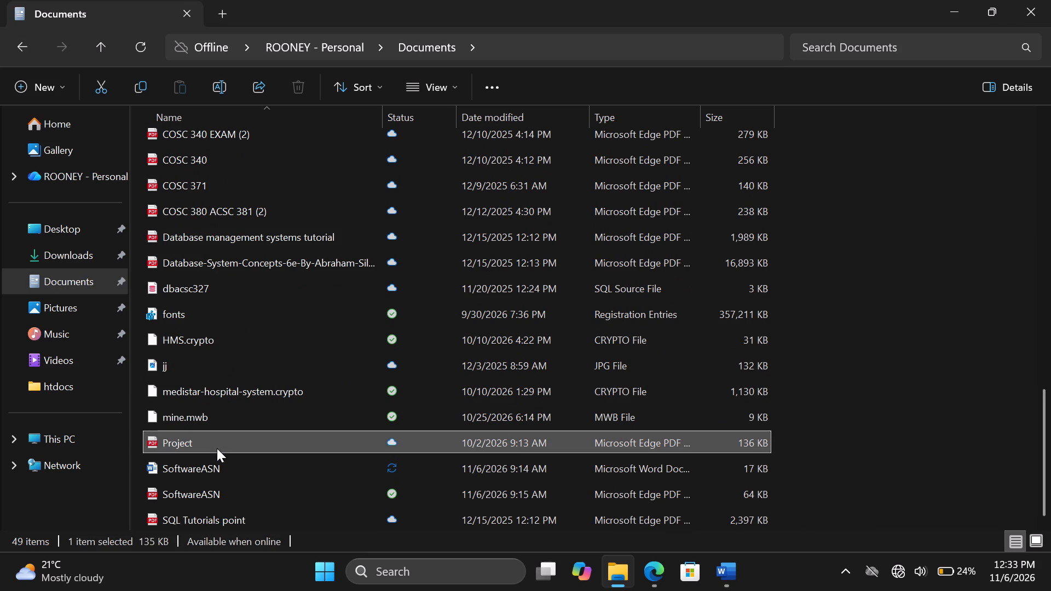
{"action": "double_click", "coordinate": [217, 448]}
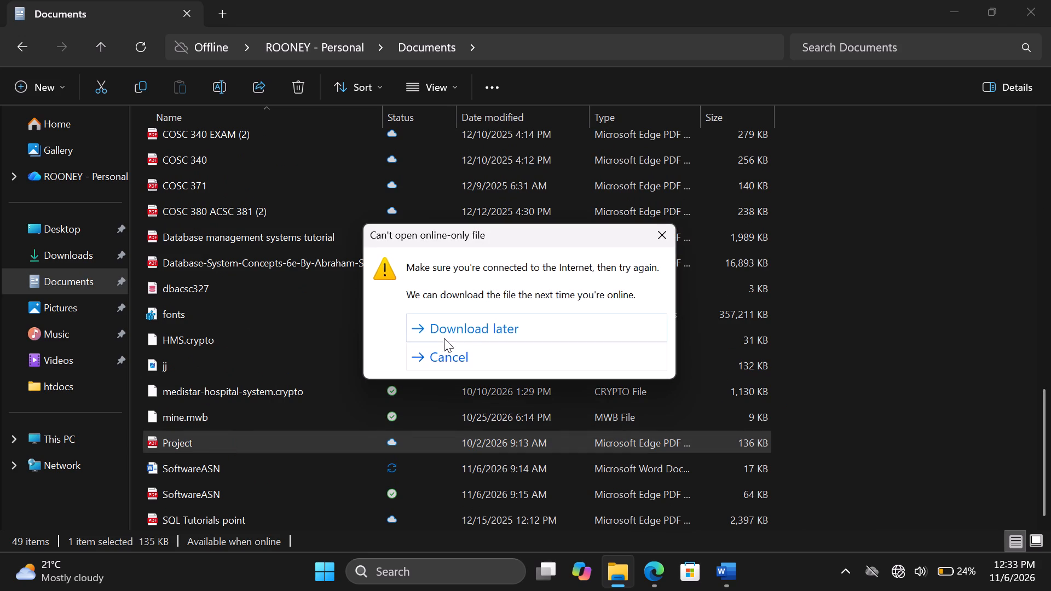
Choose to download the online-only Project PDF later, when the computer is back online.
{"action": "left_click", "coordinate": [473, 339]}
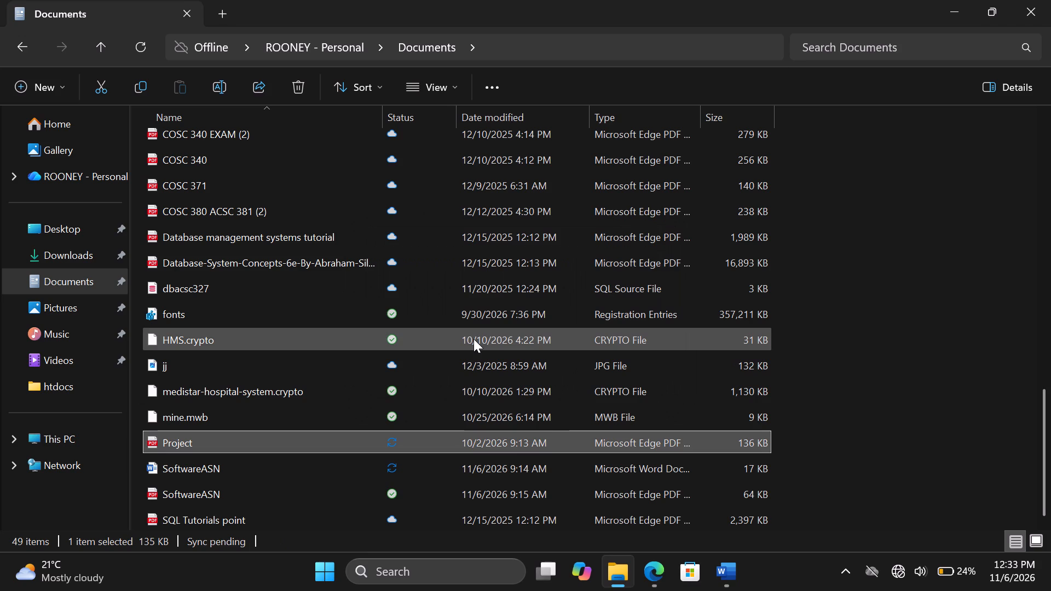
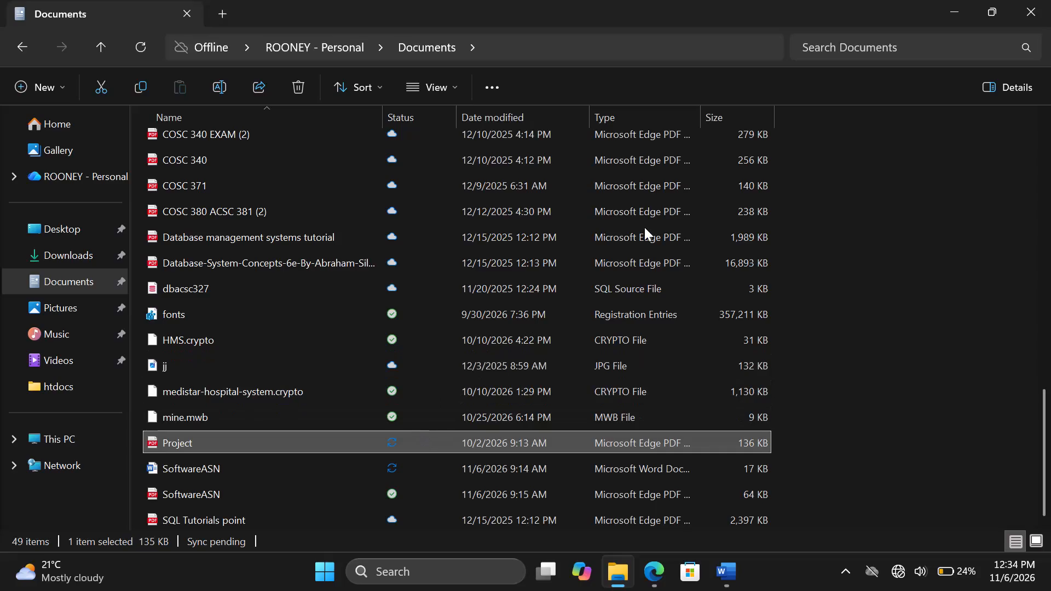
Switch briefly to the open Word document, then minimize it and the Documents folder window to reach the desktop.
{"action": "left_click", "coordinate": [719, 568]}
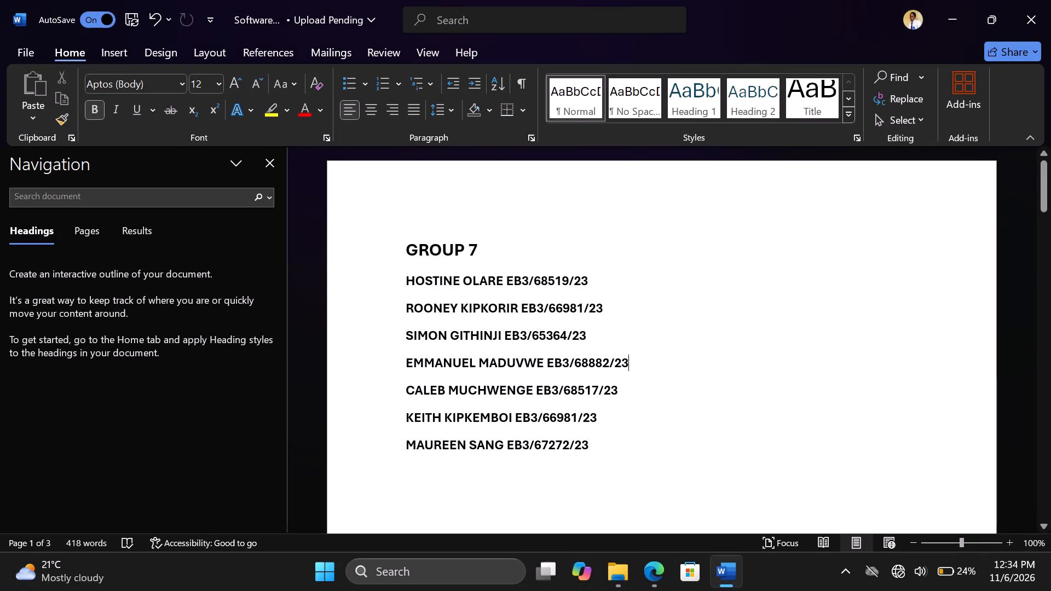
{"action": "left_click", "coordinate": [967, 23]}
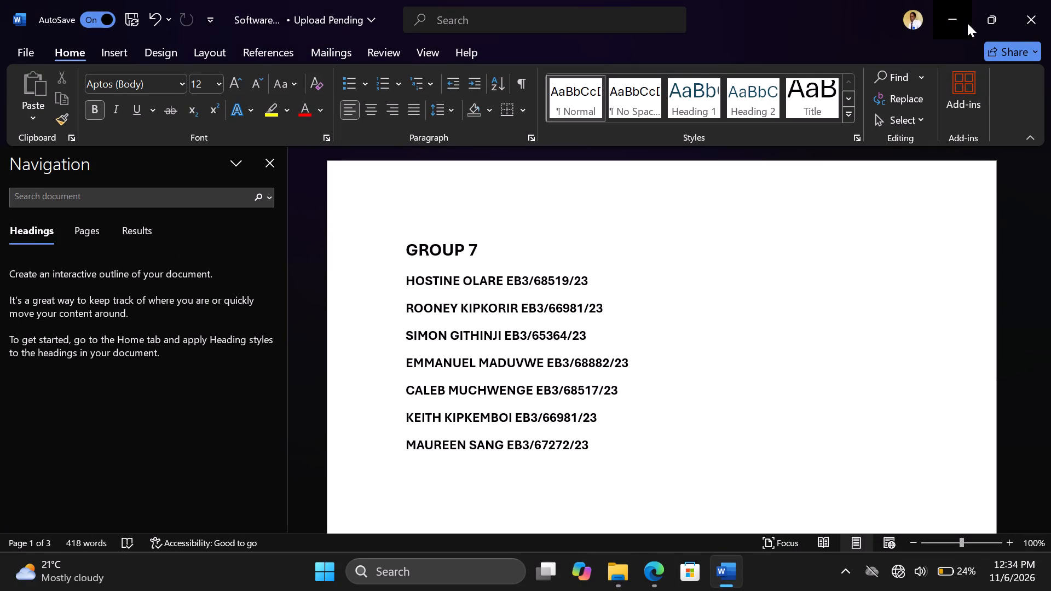
{"action": "left_click", "coordinate": [956, 14]}
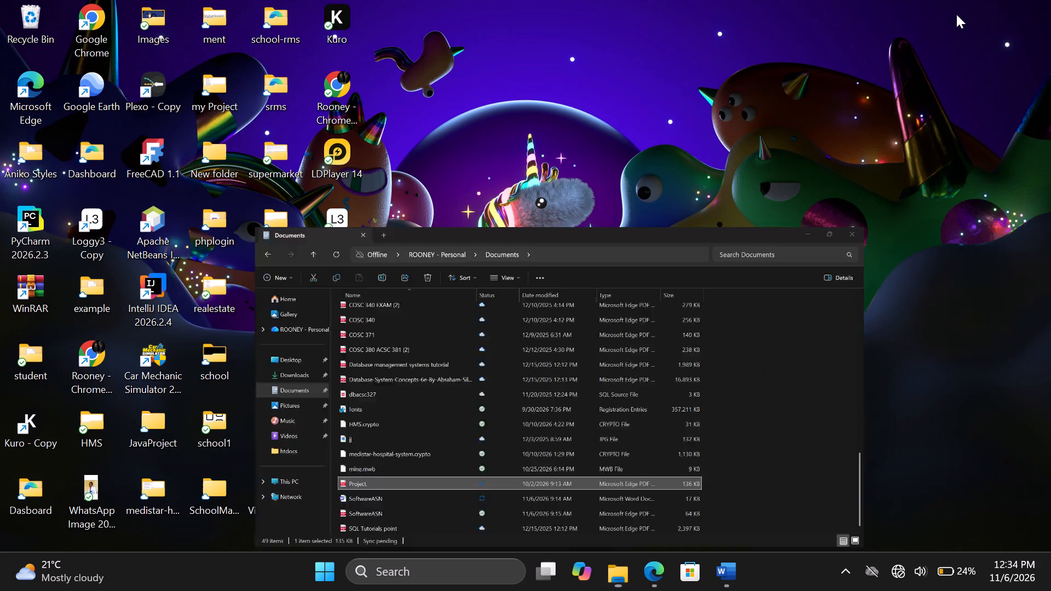
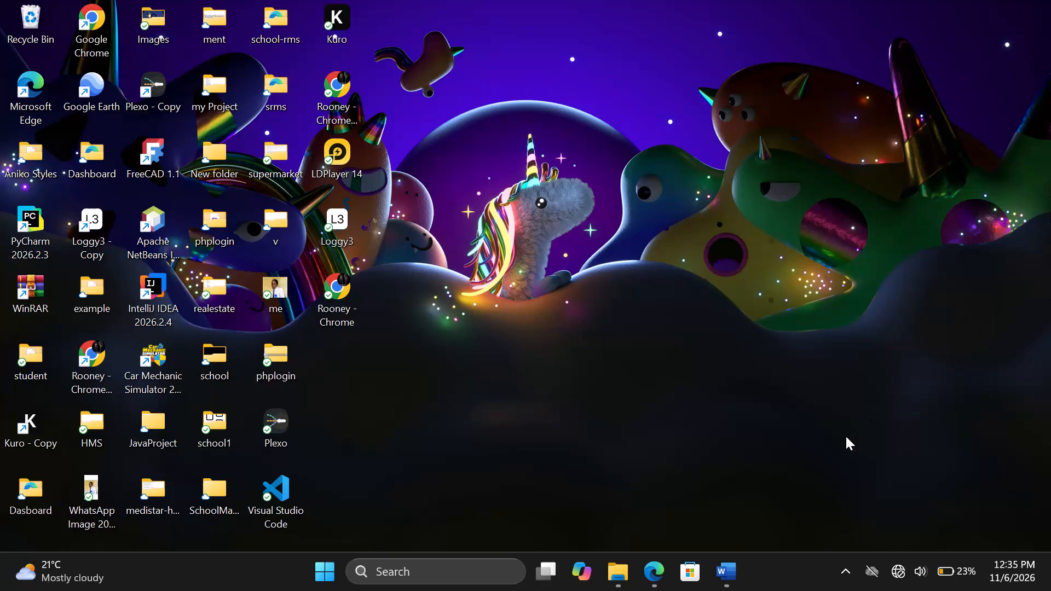
Switch to Word and create a new blank document.
{"action": "left_click", "coordinate": [723, 582]}
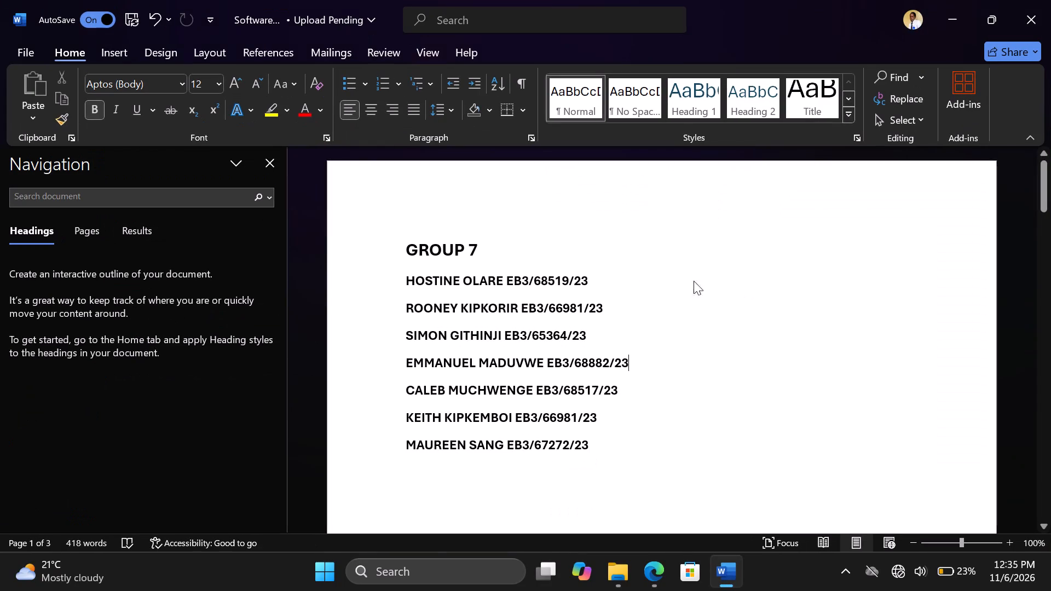
{"action": "left_click", "coordinate": [22, 46]}
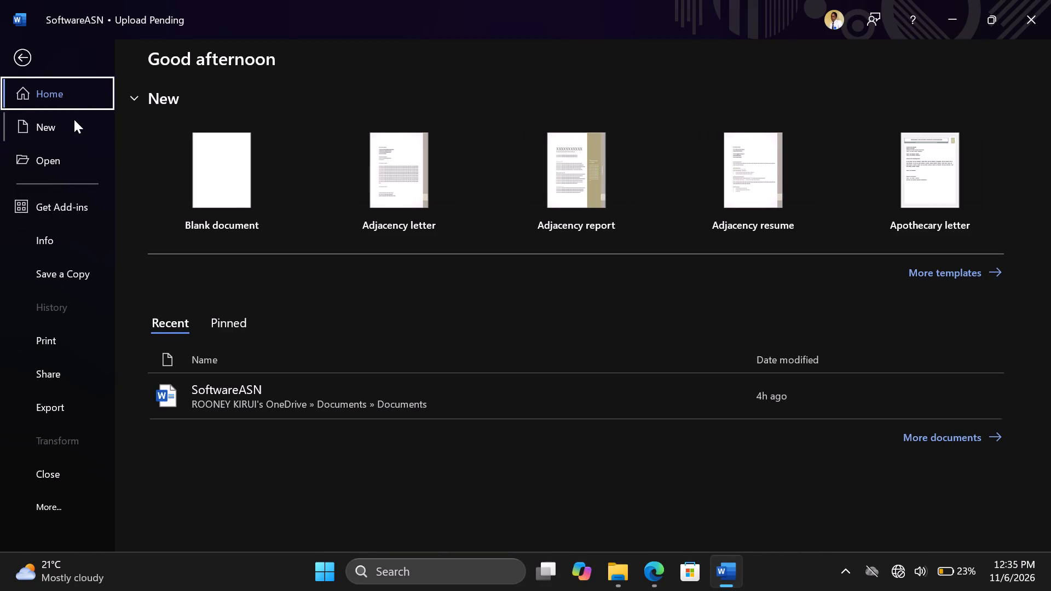
{"action": "left_click", "coordinate": [74, 119]}
{"action": "left_click", "coordinate": [258, 144]}
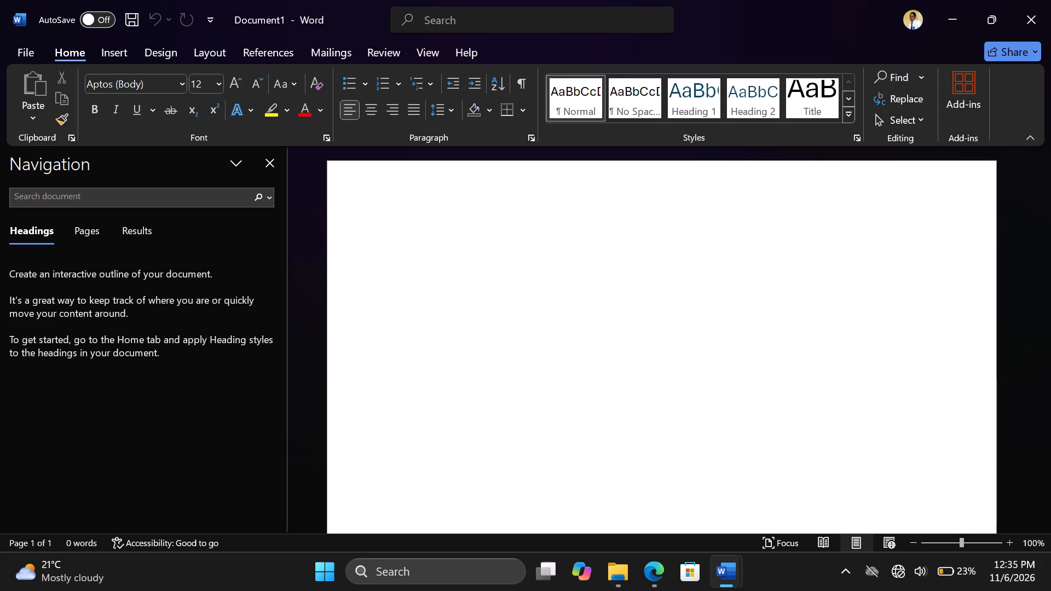
Write a first line labelled "Name:" containing the student's name, ending with a period.
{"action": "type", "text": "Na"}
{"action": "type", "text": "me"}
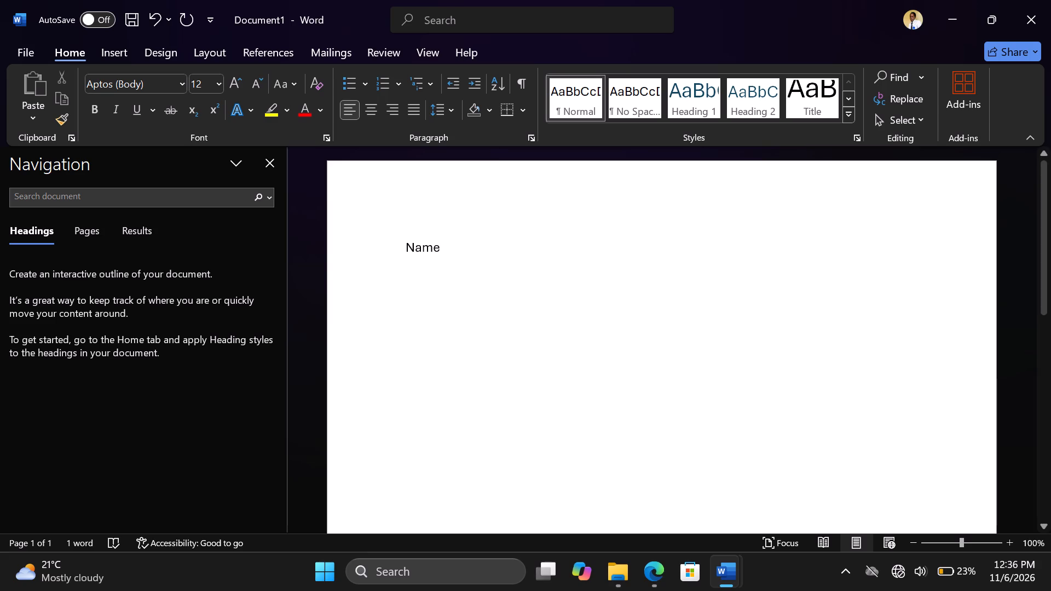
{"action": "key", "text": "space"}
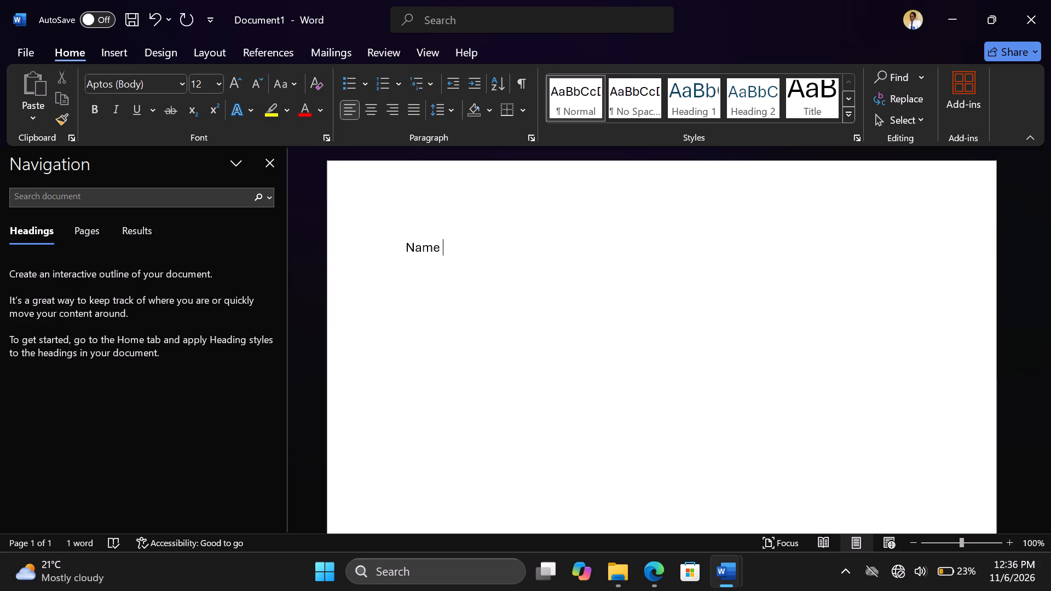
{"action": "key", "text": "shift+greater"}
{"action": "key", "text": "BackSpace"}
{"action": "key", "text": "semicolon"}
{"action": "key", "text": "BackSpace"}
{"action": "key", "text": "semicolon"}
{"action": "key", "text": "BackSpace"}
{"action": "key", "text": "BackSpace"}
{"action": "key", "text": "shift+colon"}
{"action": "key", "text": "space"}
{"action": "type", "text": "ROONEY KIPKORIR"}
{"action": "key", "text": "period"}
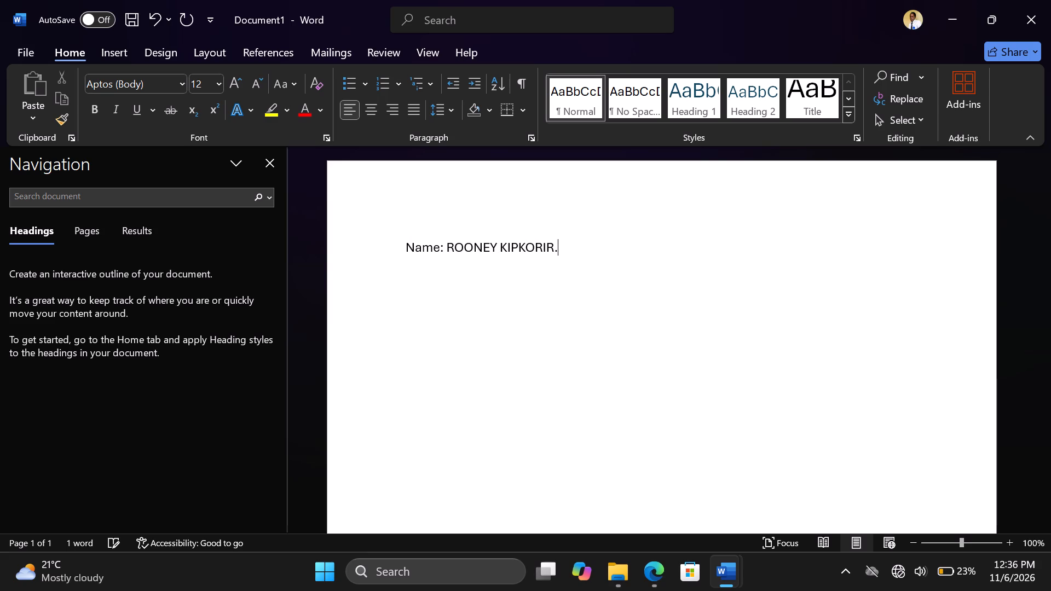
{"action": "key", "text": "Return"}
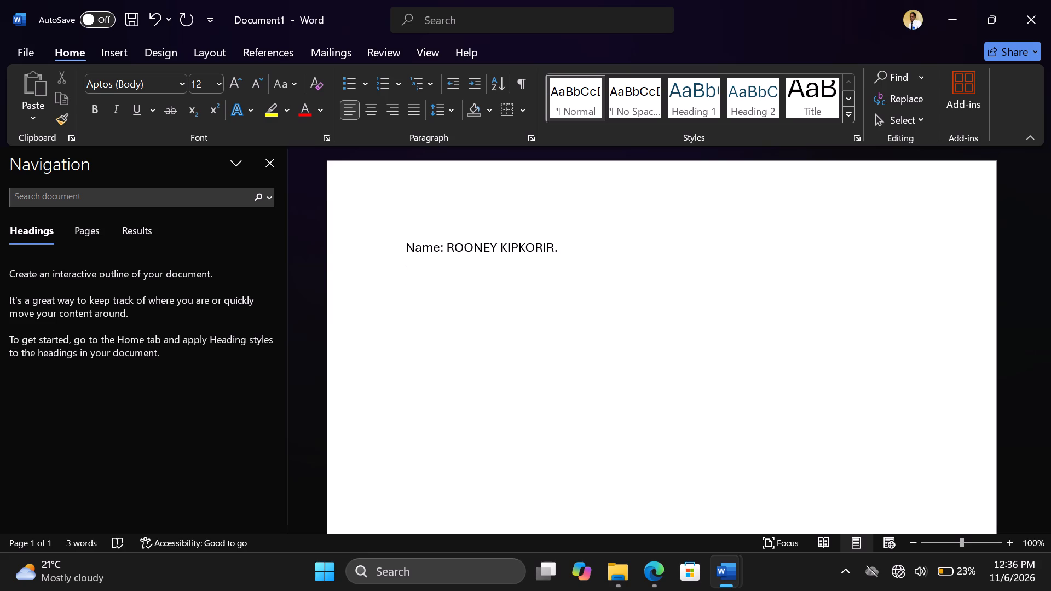
Add a second line labelled "REG NO:" with the student's registration number.
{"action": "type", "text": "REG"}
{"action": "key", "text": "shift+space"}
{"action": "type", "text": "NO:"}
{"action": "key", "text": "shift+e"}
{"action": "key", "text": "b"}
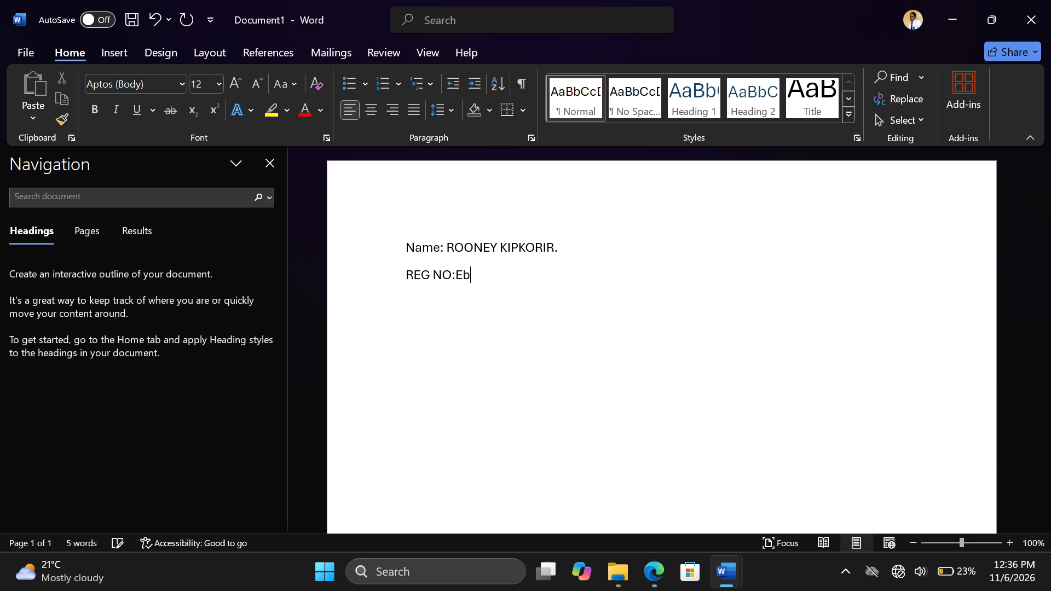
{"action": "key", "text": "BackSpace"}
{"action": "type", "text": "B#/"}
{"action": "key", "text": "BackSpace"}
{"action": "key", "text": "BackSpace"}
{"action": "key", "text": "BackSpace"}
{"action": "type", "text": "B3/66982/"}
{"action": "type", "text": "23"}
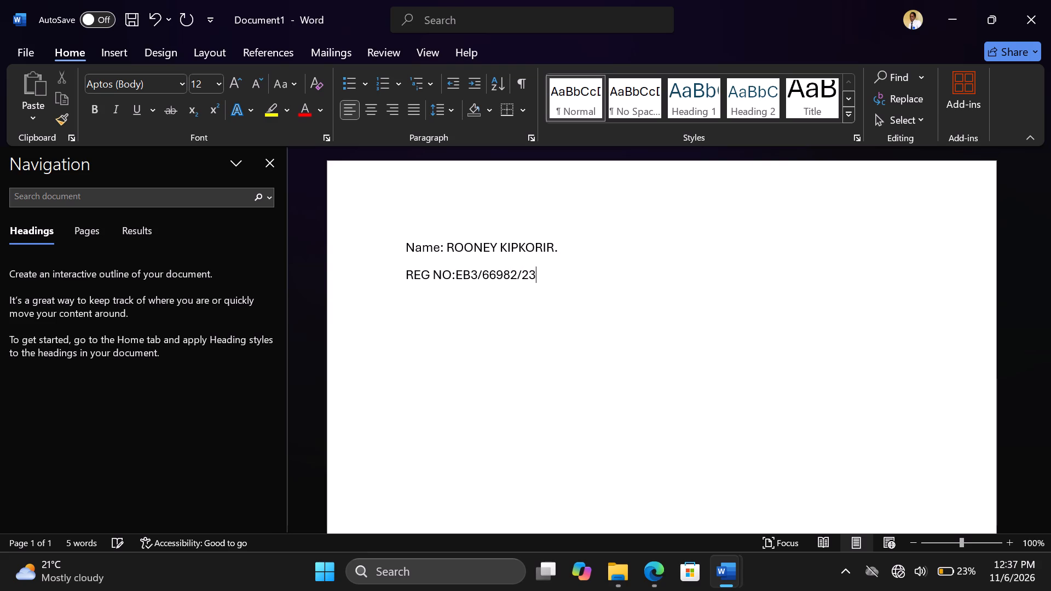
Correct the last digit of the registration number's middle group and end the line with a period, followed by line breaks.
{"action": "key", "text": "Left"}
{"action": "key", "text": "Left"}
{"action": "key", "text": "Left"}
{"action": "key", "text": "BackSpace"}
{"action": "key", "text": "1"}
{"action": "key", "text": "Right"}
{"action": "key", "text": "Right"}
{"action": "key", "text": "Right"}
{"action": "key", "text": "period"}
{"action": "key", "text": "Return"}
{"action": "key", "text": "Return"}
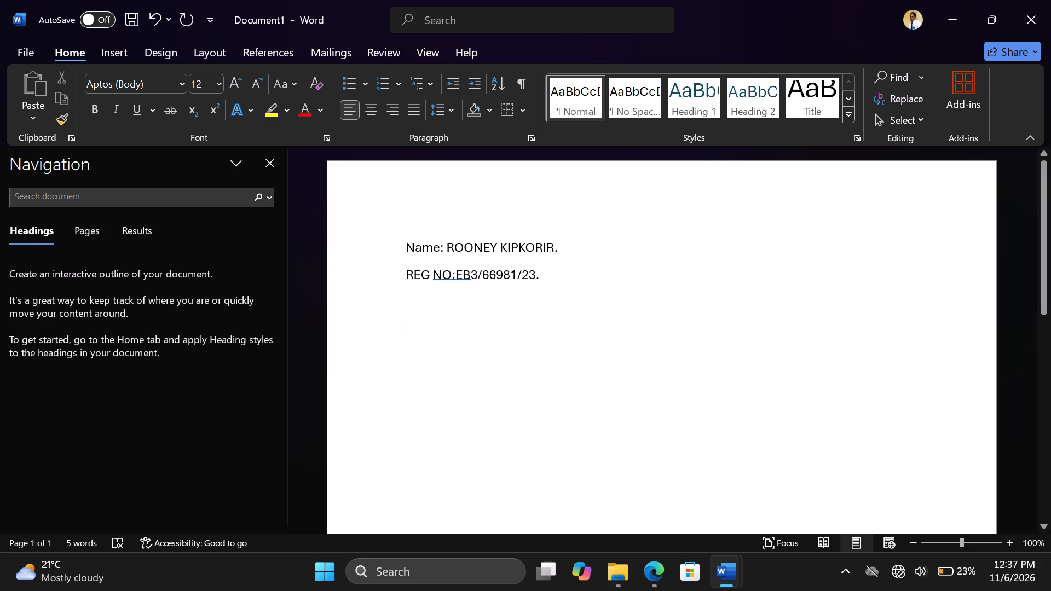
Insert a space between "REG NO:" and the registration number.
{"action": "left_click", "coordinate": [454, 276]}
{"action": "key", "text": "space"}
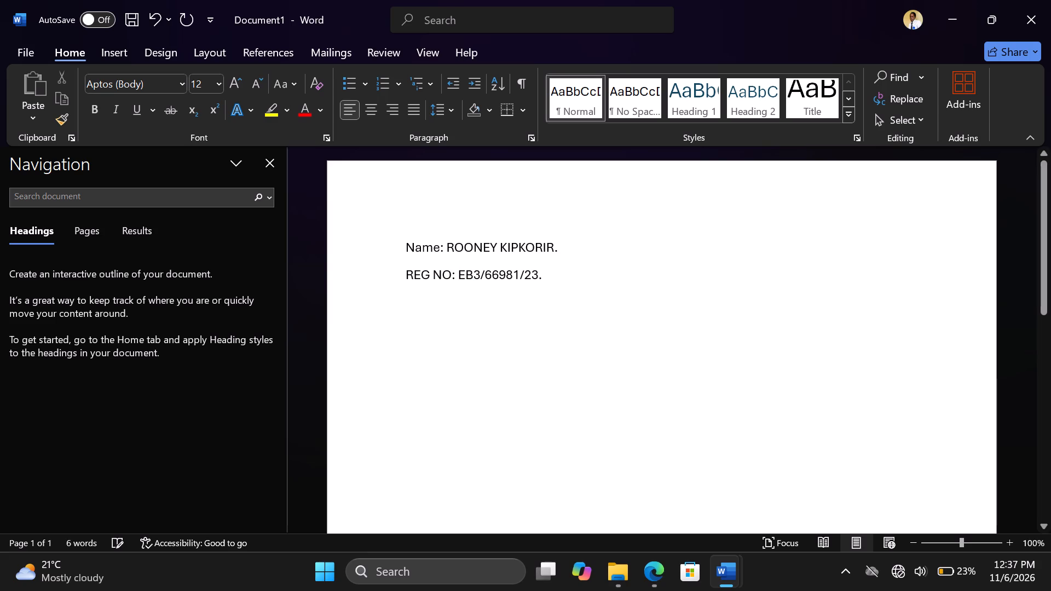
Leave a blank line below the registration number and add the title line "PROPOSED PROJECT ON HOSPITAL MANAGEMENT SYSTEM.".
{"action": "left_click", "coordinate": [555, 275]}
{"action": "key", "text": "Return"}
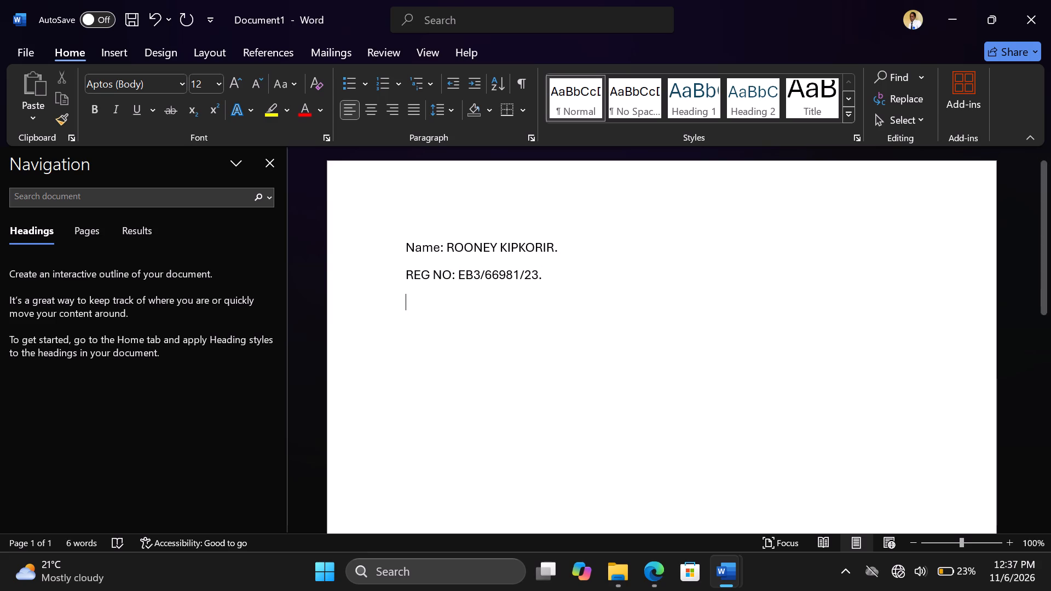
{"action": "key", "text": "Return"}
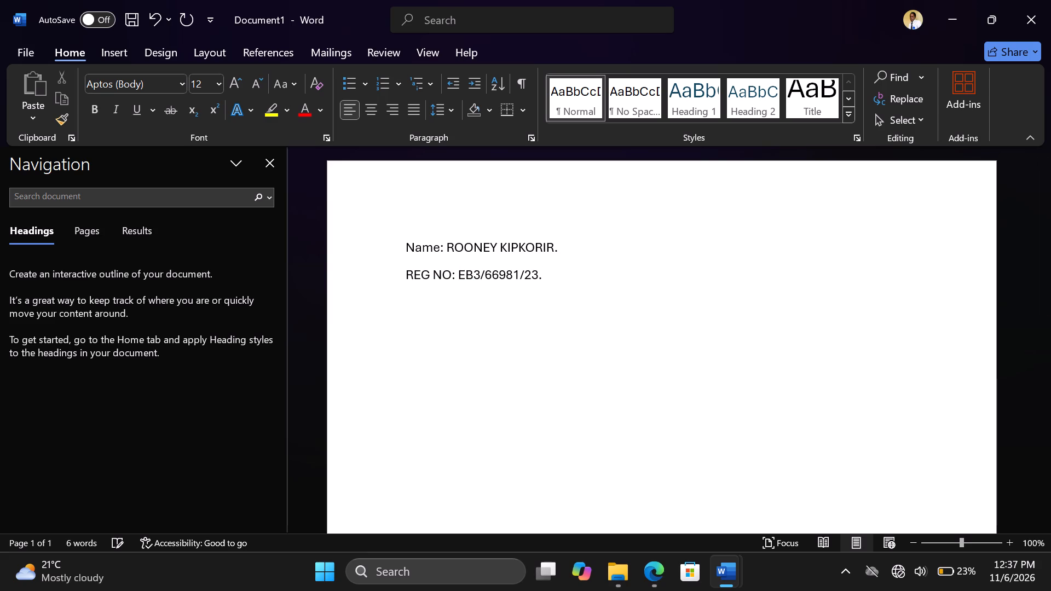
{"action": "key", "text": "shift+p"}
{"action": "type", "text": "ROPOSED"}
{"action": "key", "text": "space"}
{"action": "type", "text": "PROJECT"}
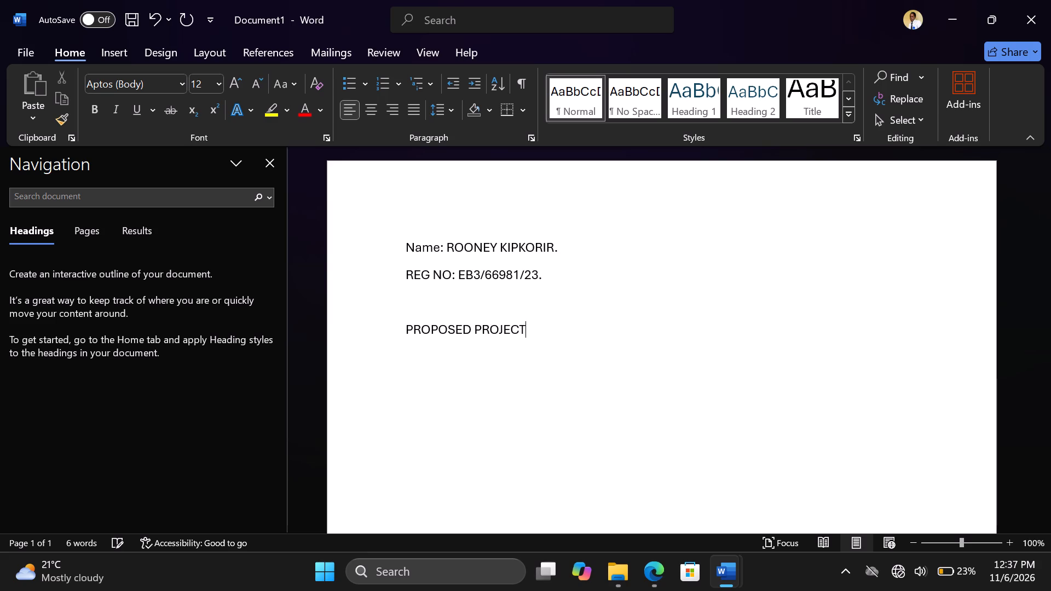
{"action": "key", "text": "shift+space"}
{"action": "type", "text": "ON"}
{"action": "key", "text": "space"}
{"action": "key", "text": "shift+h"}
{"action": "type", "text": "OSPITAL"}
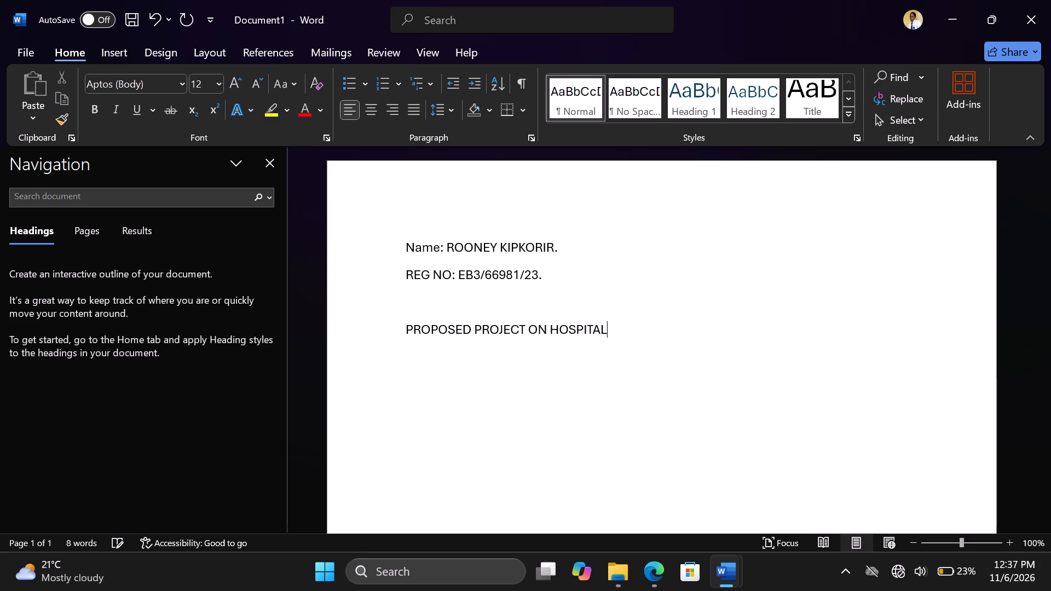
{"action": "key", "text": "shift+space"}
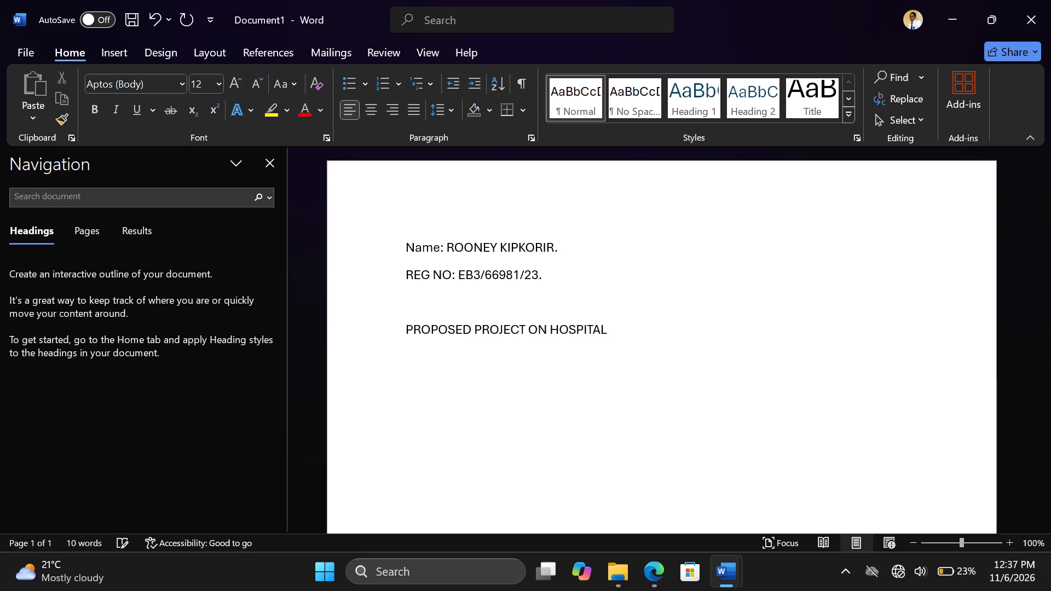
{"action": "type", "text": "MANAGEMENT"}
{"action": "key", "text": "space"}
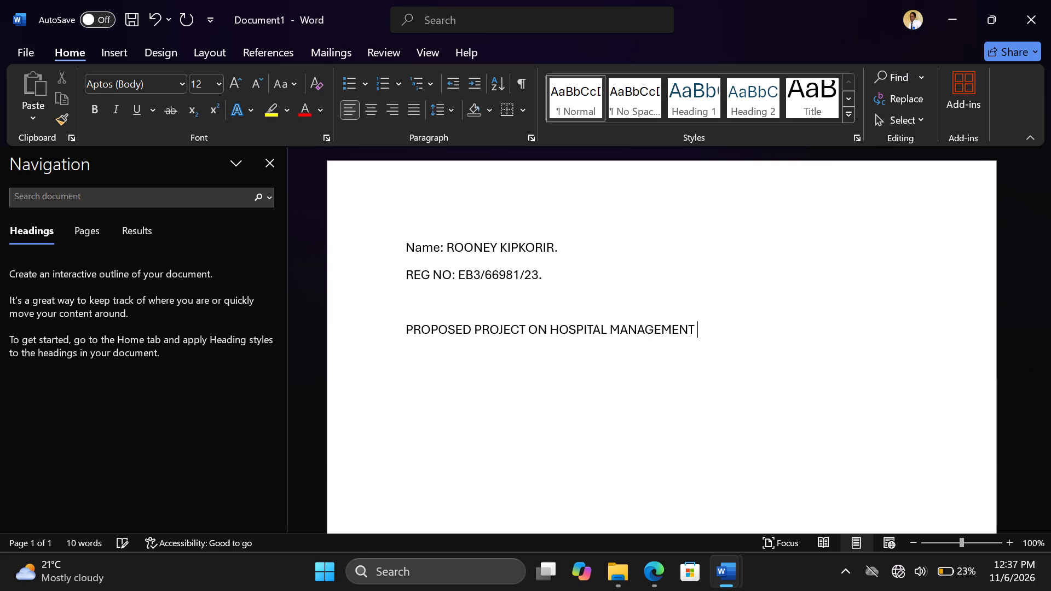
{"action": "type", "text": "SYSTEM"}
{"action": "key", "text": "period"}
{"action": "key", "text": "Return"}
Add the heading line "PROJECT OVERVIEW." below the title and start a new line under it.
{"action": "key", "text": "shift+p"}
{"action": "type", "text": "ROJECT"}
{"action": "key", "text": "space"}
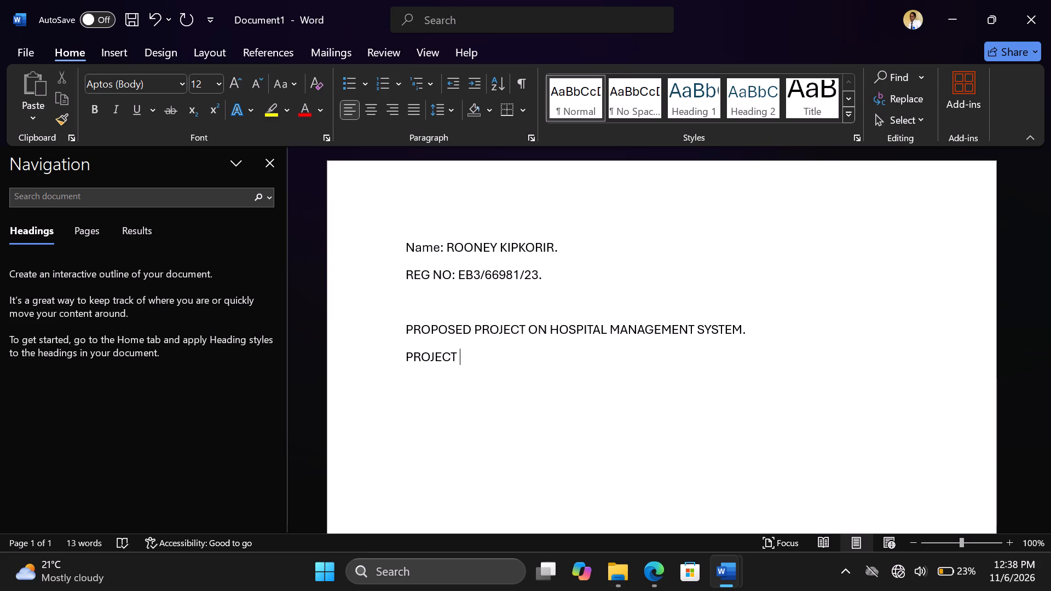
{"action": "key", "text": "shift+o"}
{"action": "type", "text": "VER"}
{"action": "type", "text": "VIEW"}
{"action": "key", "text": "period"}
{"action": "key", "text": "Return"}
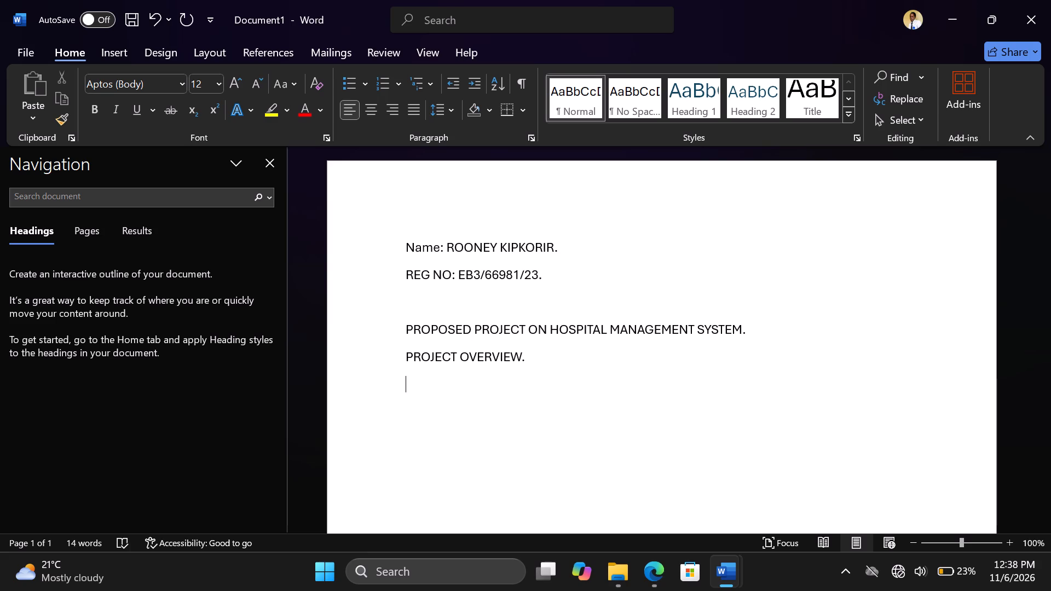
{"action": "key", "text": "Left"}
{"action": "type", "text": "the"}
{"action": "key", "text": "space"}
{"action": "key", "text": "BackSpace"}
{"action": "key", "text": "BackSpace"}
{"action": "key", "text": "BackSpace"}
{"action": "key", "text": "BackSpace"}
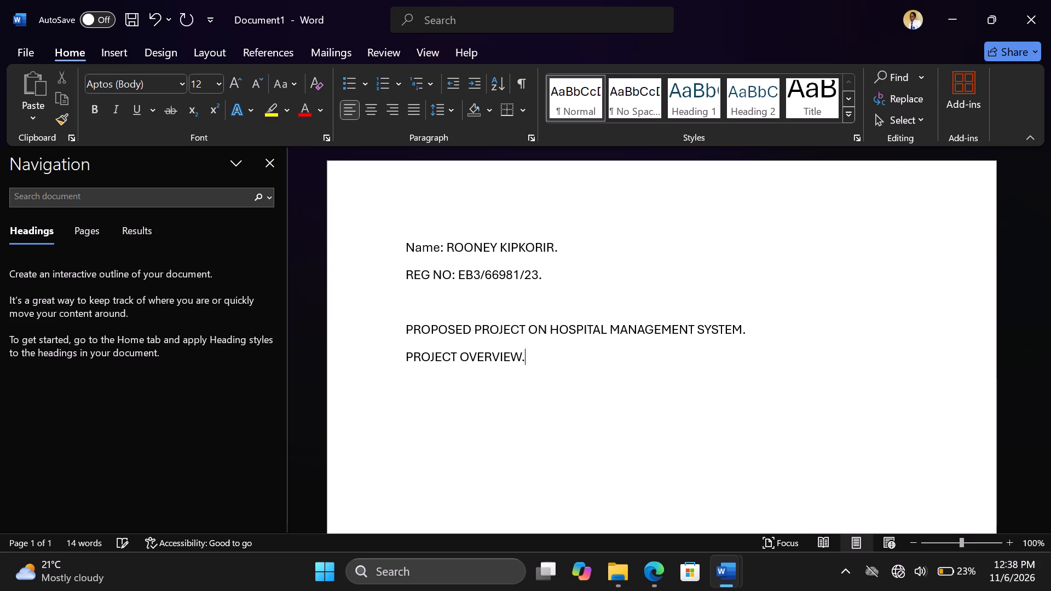
Begin the overview paragraph on a new line below the heading with "The Hospital Management System".
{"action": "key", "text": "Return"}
{"action": "scroll", "coordinate": [450, 254], "scroll_direction": "down", "scroll_amount": 1}
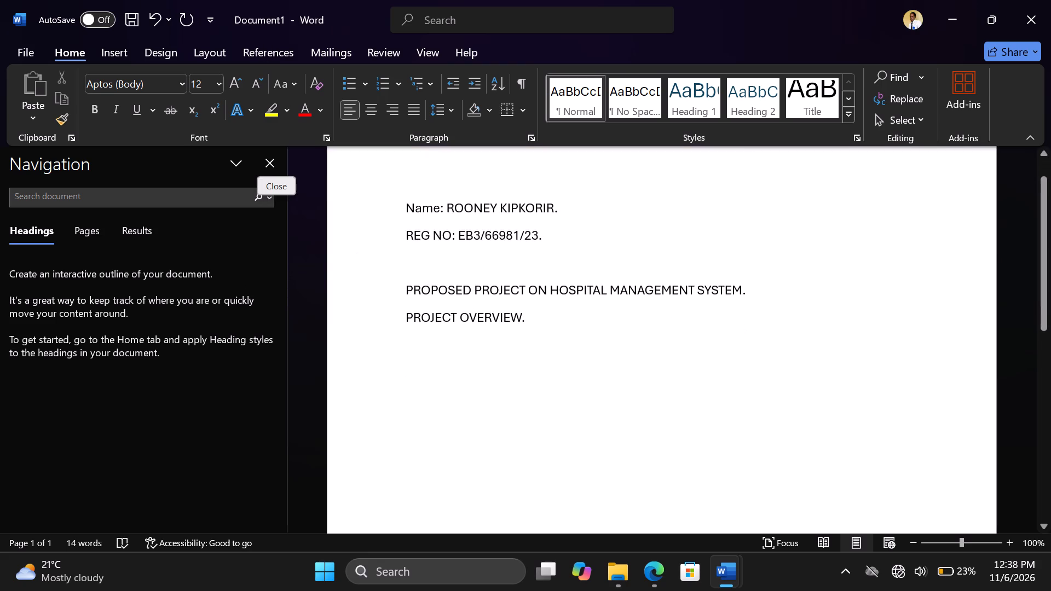
{"action": "scroll", "coordinate": [482, 242], "scroll_direction": "up", "scroll_amount": 2}
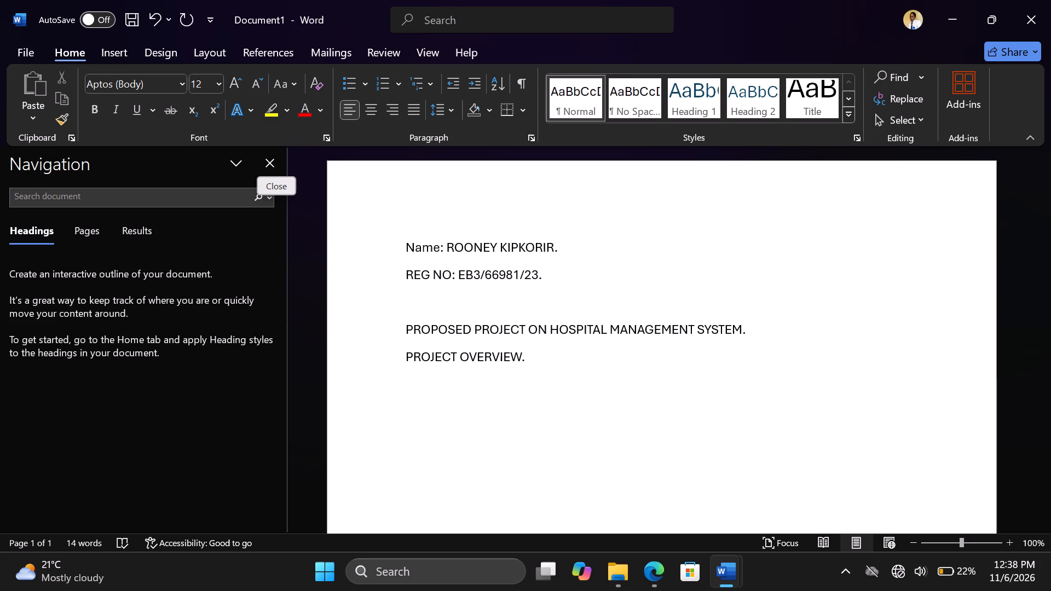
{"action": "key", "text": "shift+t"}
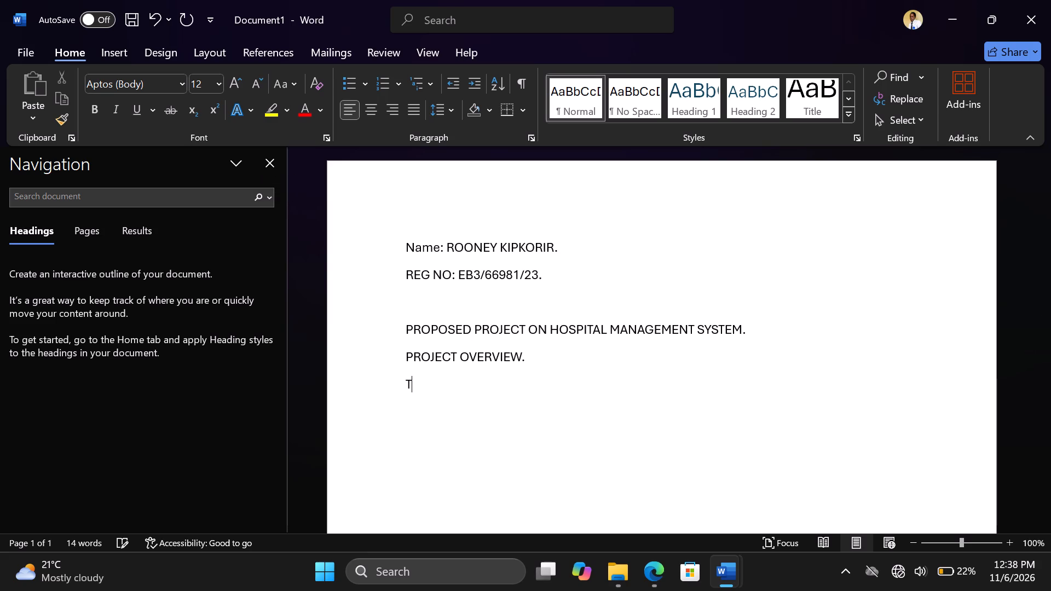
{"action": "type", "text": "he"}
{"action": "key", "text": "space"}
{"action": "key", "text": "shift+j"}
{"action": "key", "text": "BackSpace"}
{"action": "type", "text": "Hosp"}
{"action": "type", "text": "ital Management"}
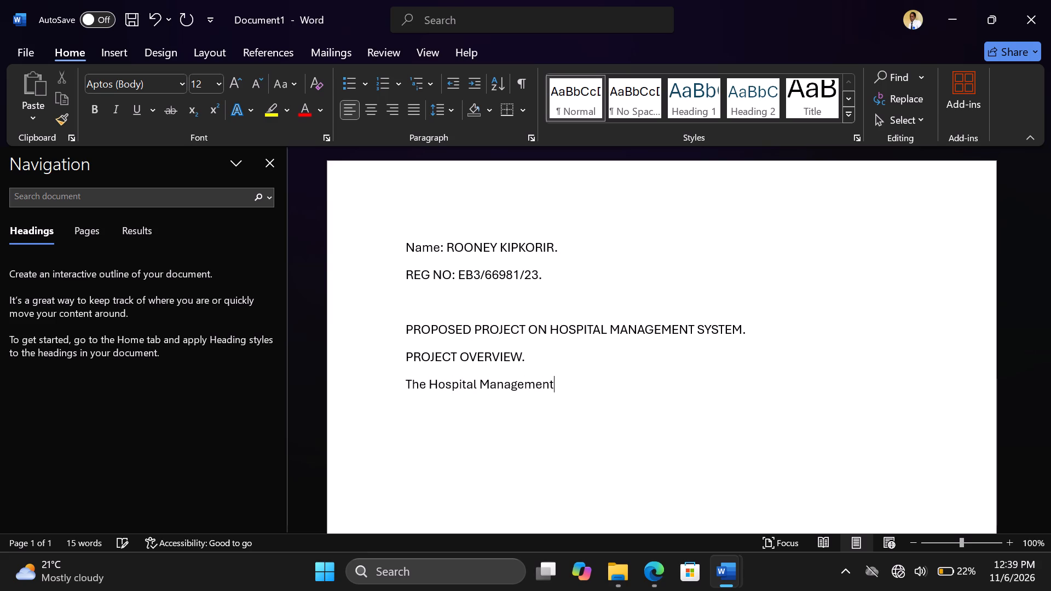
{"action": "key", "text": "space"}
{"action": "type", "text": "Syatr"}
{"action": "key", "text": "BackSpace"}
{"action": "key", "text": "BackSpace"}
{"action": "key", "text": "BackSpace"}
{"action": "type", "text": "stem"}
Continue the overview sentence with "(HMS) is a web based application".
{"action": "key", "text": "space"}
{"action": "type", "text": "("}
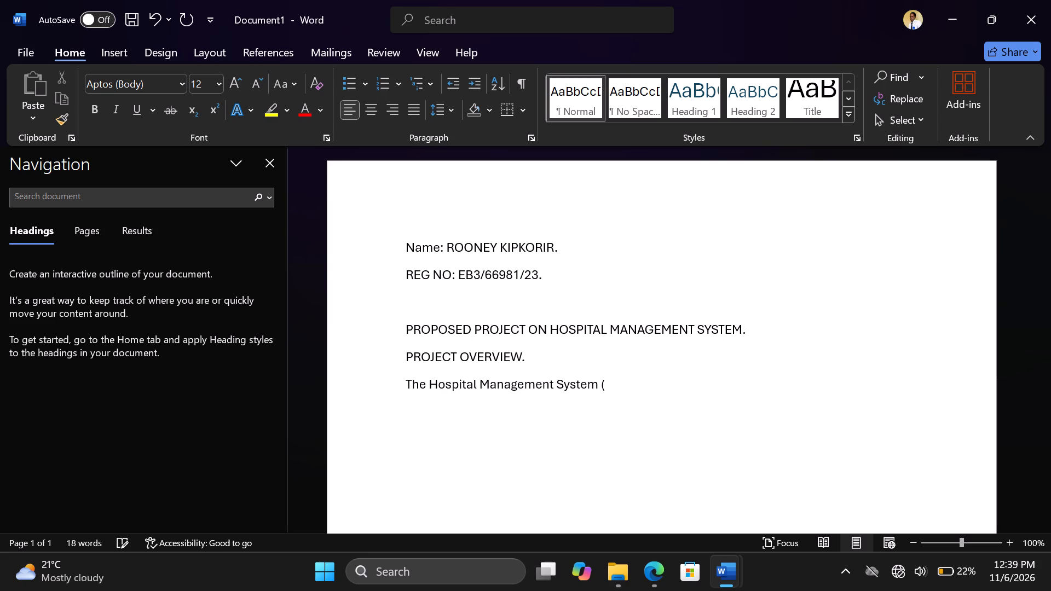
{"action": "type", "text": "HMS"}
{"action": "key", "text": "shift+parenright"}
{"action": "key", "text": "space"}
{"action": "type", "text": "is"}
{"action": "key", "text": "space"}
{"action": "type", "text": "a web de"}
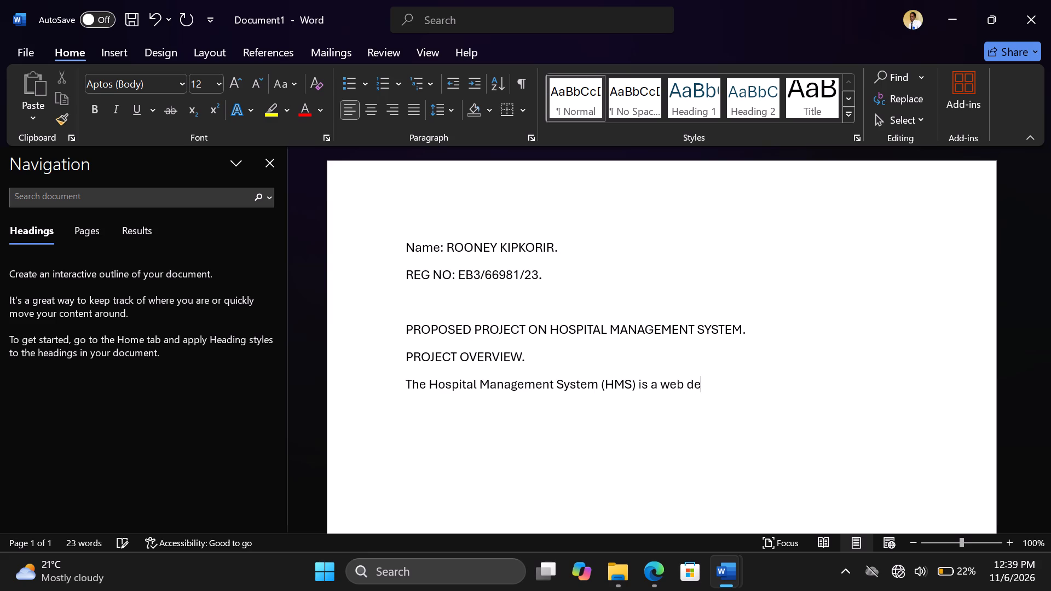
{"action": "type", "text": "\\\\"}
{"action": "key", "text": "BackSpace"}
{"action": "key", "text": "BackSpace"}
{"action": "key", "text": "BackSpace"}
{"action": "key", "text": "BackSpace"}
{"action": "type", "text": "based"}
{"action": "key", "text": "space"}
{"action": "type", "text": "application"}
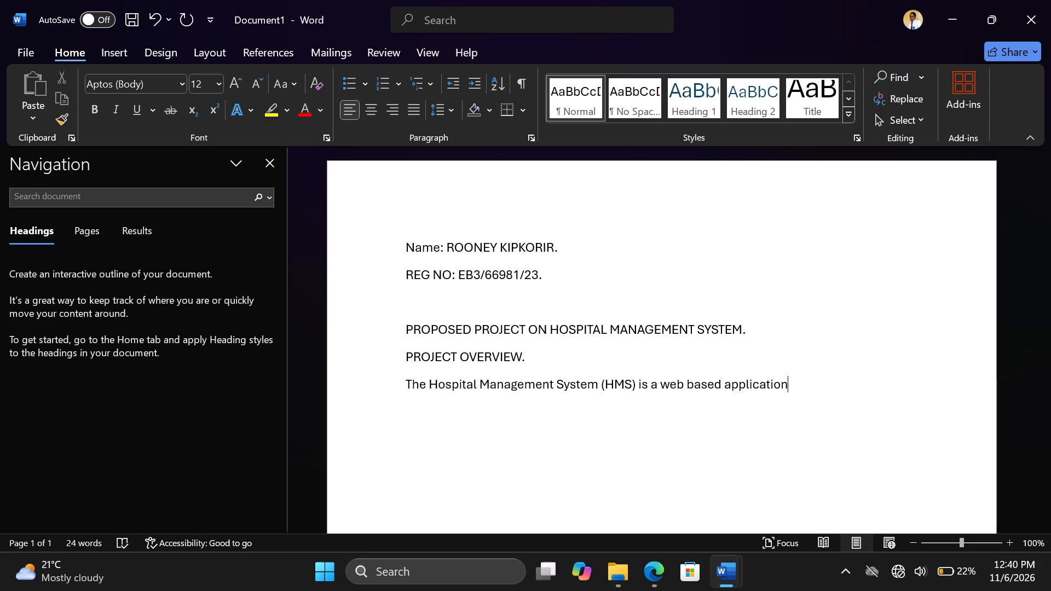
Add "designed to" to the overview sentence, separated from "application" by a space.
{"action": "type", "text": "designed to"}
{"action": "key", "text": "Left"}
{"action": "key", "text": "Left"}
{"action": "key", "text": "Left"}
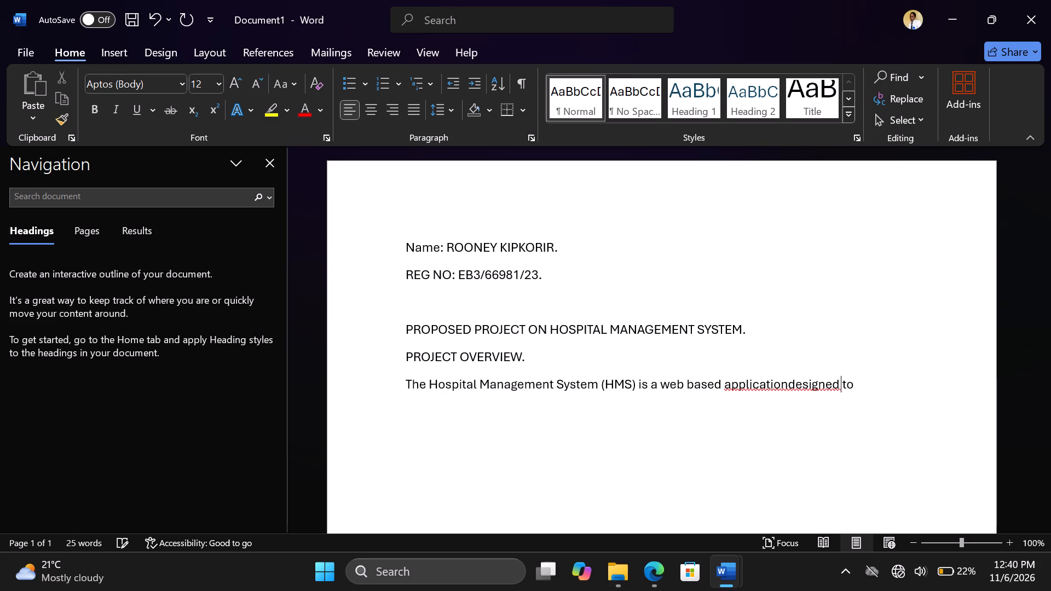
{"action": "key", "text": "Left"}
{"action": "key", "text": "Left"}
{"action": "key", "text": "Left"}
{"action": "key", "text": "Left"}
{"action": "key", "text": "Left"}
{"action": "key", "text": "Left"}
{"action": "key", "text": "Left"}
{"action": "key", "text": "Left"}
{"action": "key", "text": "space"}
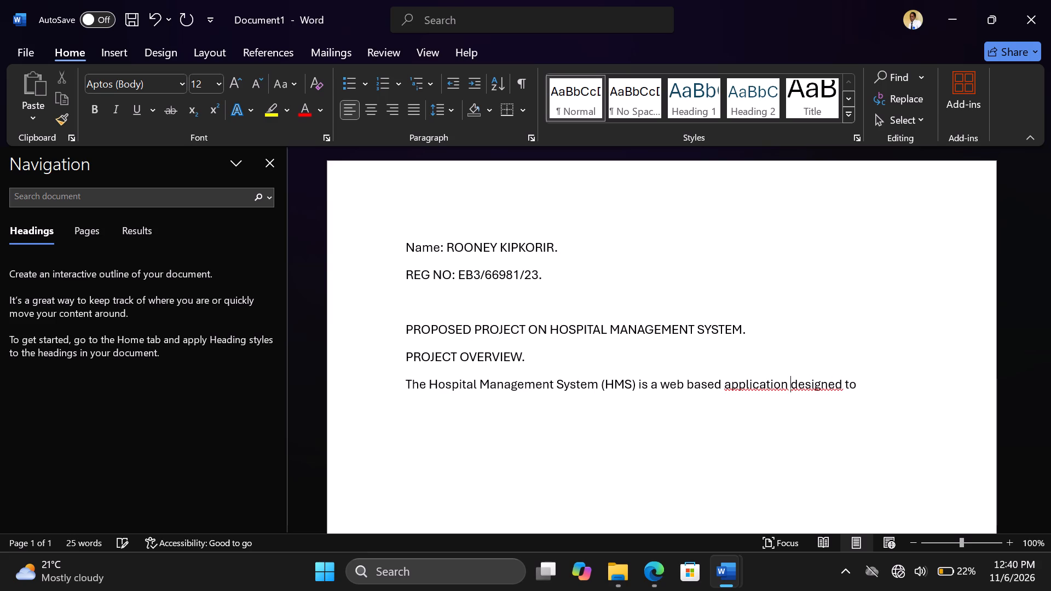
Continue the sentence after "designed to" with "automate and streamline".
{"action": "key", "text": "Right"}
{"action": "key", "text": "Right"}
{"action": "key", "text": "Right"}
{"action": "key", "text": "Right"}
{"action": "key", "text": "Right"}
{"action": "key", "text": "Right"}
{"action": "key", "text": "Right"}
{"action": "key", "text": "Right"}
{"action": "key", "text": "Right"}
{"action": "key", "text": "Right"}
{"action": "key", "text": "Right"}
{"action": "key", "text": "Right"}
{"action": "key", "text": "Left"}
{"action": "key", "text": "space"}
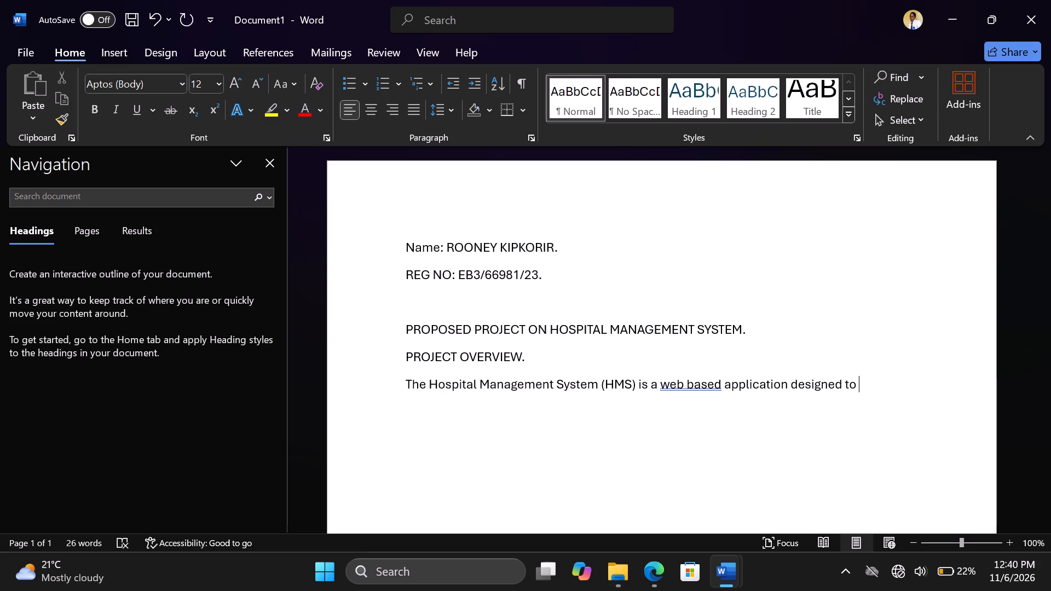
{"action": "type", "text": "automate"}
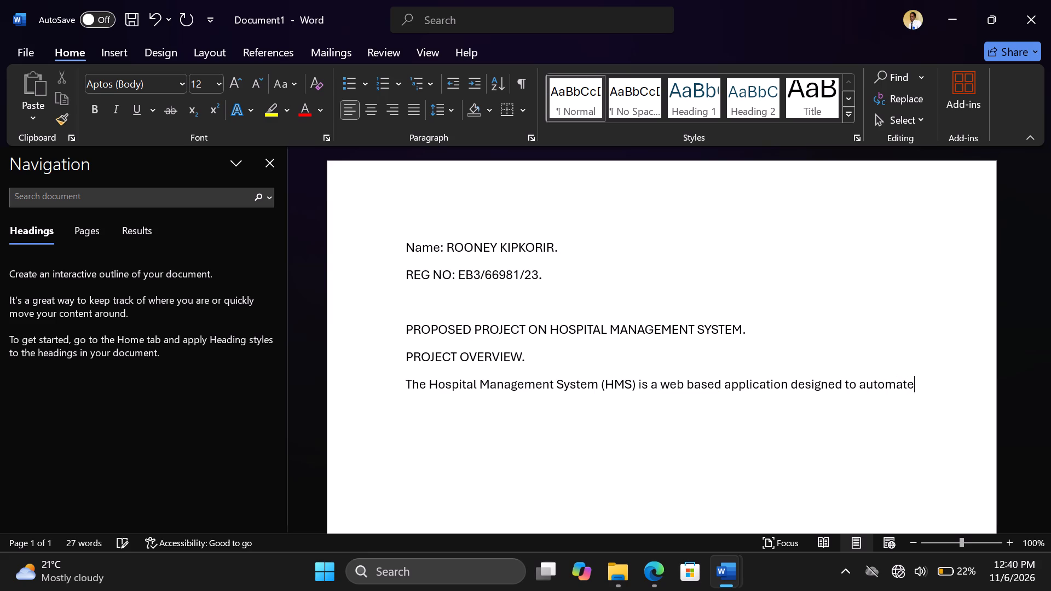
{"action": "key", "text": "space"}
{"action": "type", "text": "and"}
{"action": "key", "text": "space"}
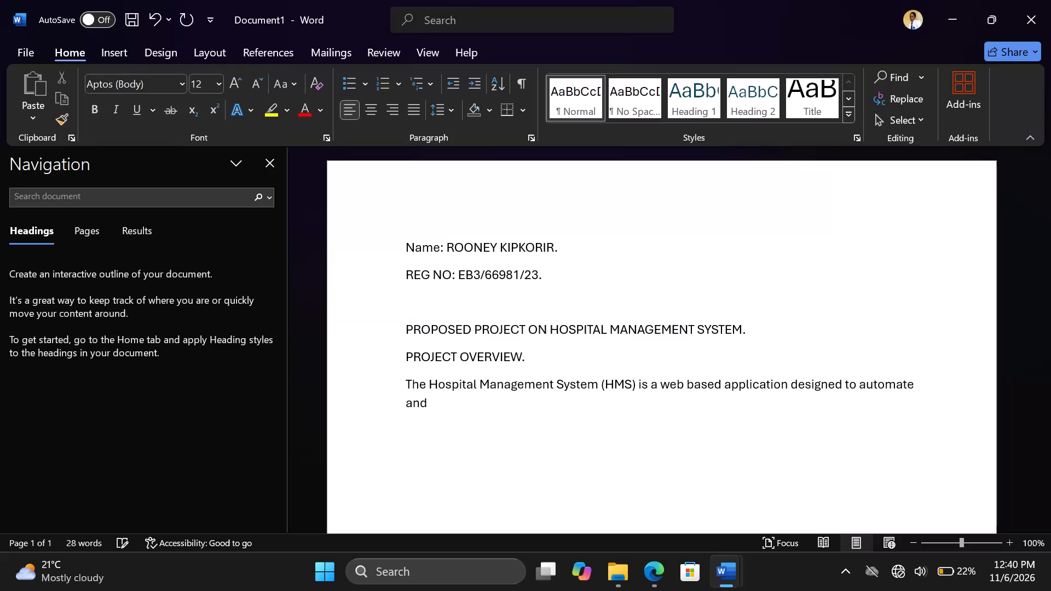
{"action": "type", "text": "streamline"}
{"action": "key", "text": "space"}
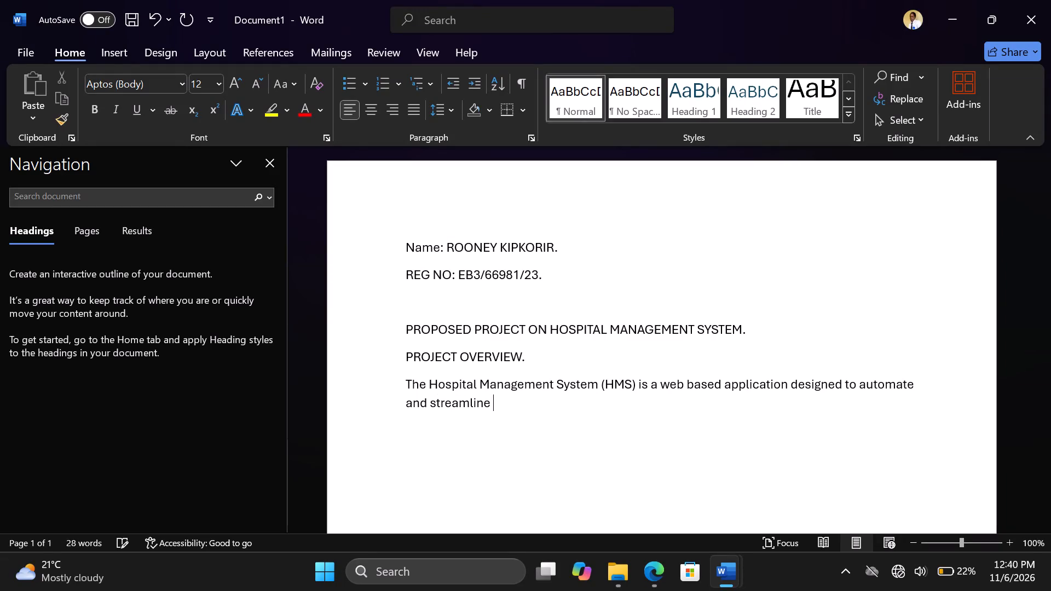
Continue the first overview sentence after "streamline" with "the management of the hospital operations".
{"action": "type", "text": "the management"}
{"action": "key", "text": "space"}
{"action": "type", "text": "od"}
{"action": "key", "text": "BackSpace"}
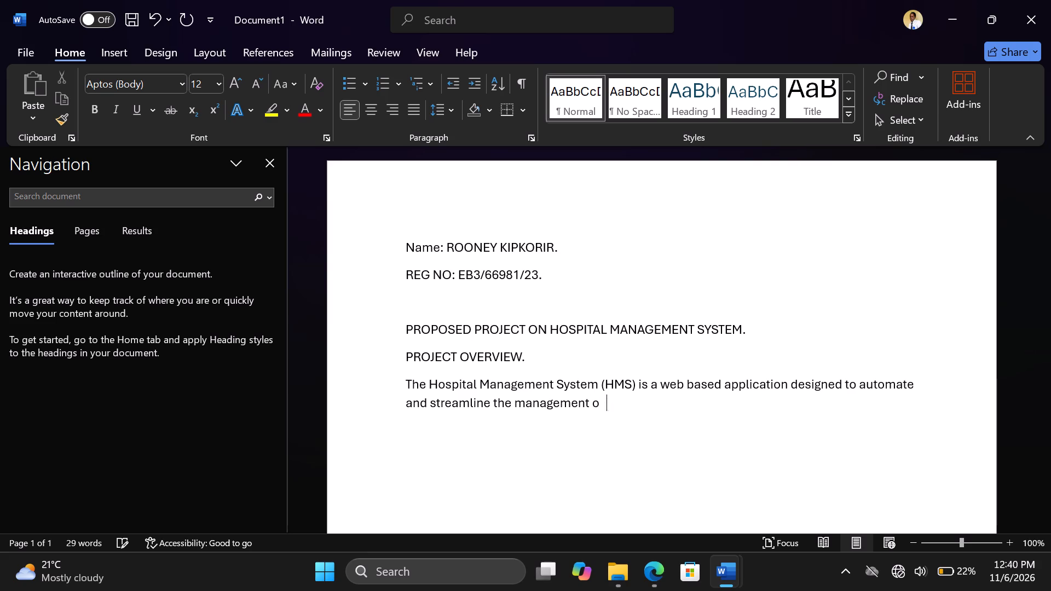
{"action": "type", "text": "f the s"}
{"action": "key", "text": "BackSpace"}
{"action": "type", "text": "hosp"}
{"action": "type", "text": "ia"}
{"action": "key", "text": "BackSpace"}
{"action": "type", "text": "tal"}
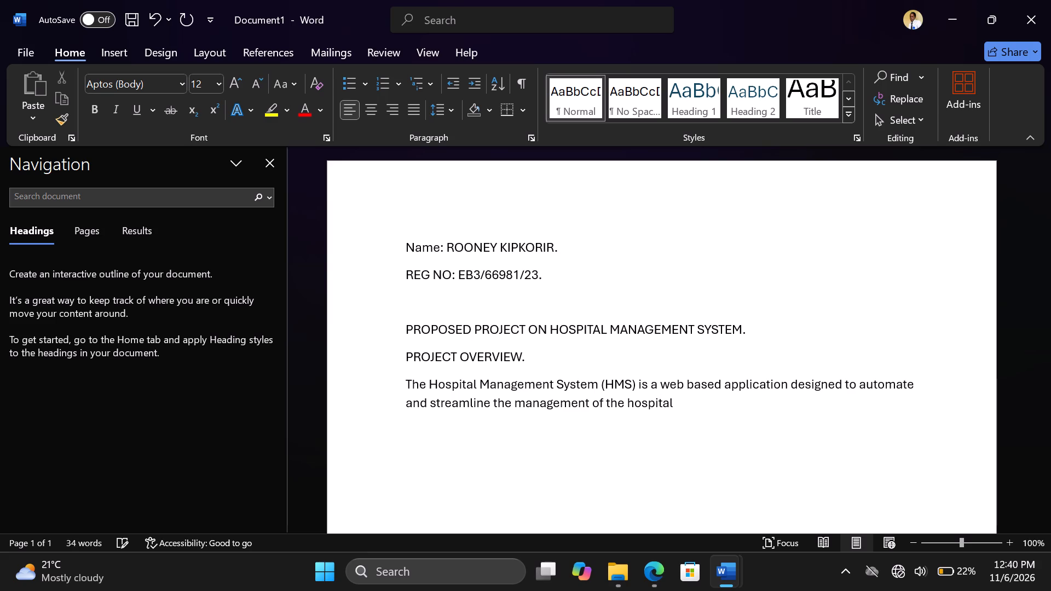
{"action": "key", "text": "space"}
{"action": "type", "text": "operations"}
End the sentence with a period and start the second one with "The system should provide an intergrated platform for managing".
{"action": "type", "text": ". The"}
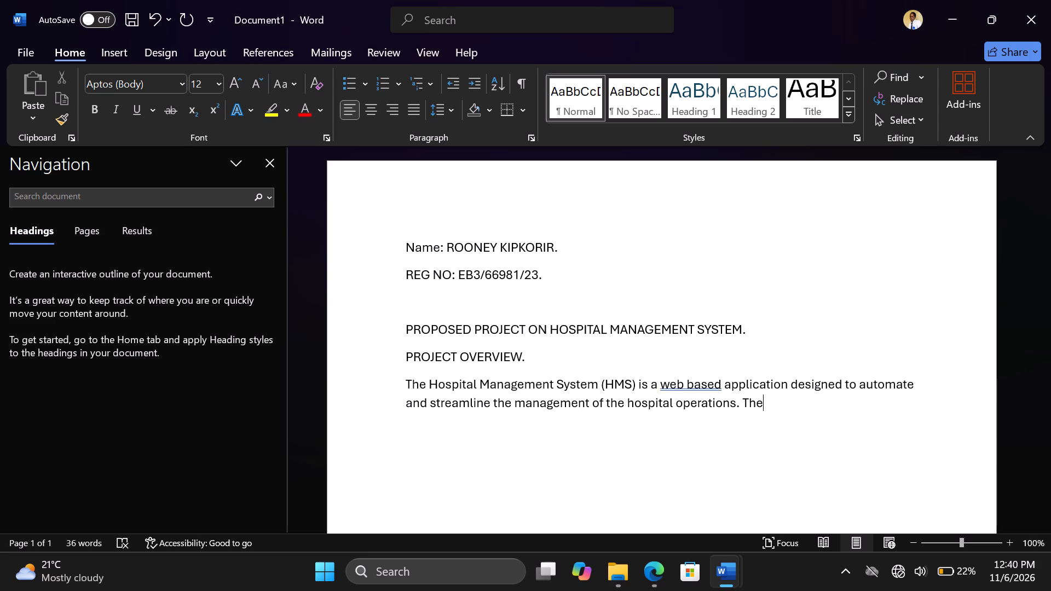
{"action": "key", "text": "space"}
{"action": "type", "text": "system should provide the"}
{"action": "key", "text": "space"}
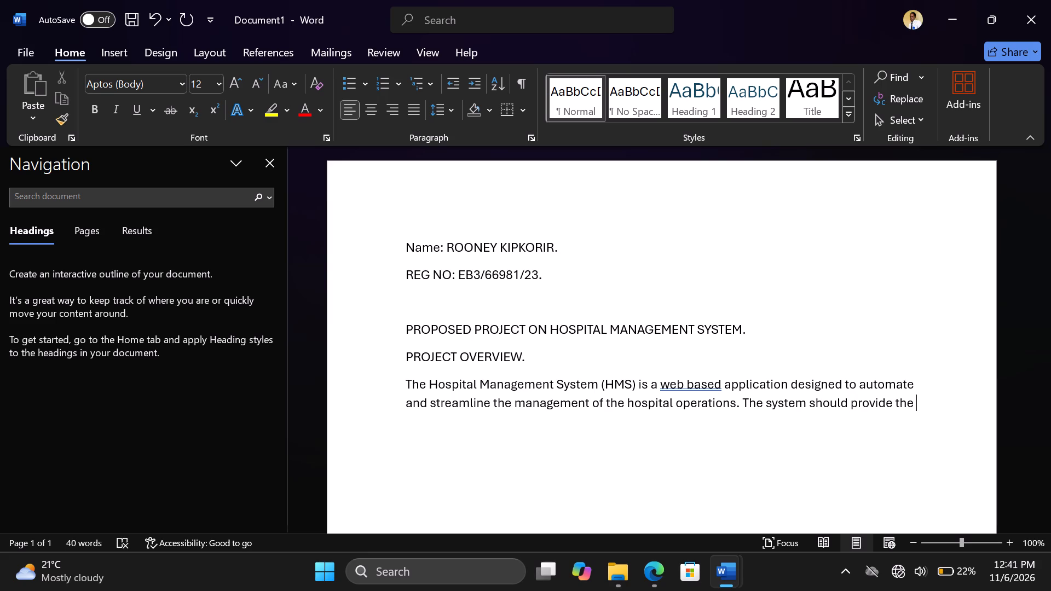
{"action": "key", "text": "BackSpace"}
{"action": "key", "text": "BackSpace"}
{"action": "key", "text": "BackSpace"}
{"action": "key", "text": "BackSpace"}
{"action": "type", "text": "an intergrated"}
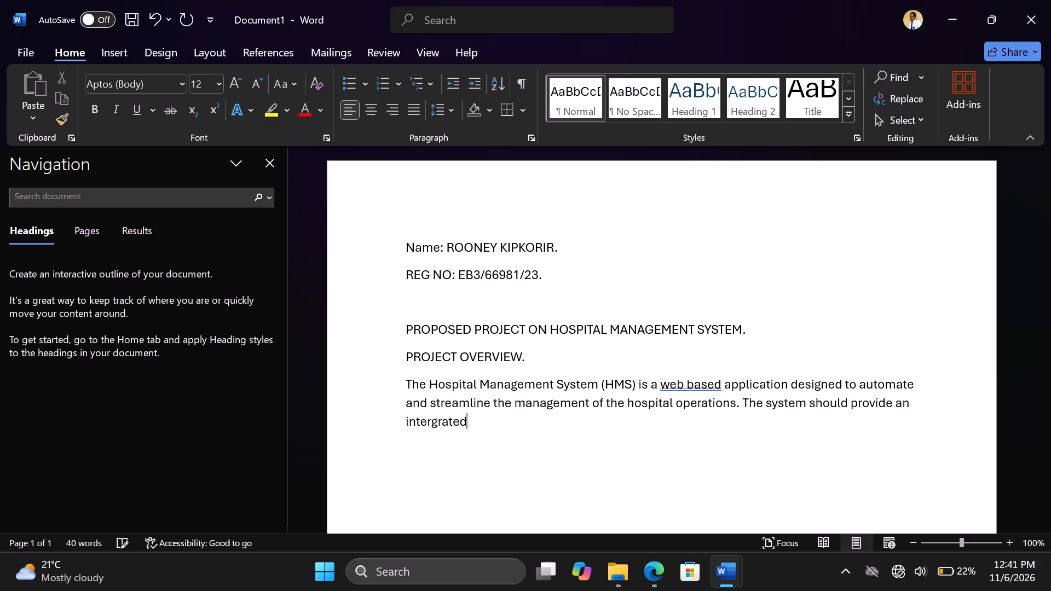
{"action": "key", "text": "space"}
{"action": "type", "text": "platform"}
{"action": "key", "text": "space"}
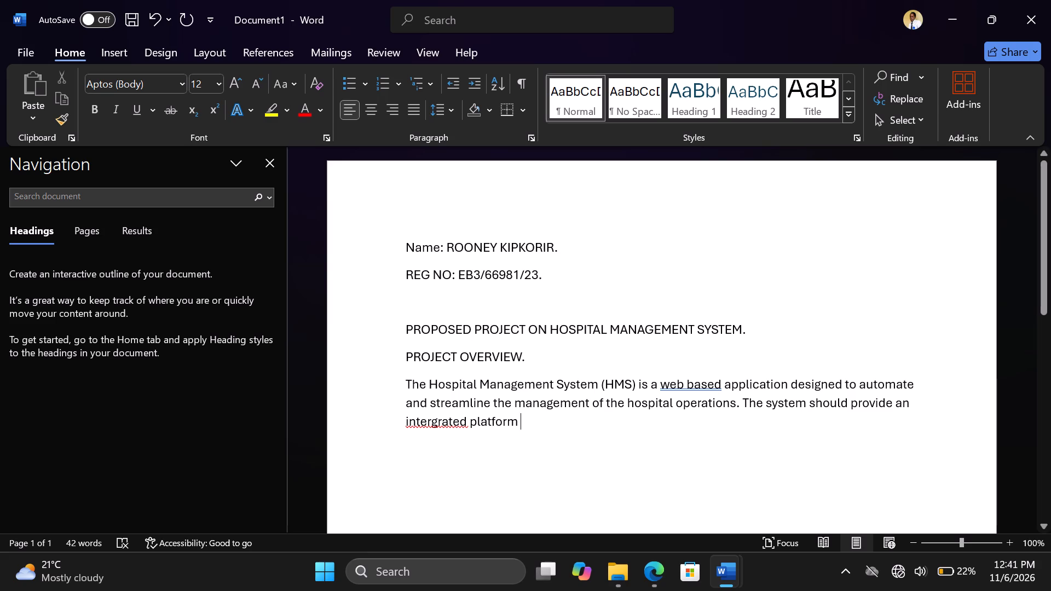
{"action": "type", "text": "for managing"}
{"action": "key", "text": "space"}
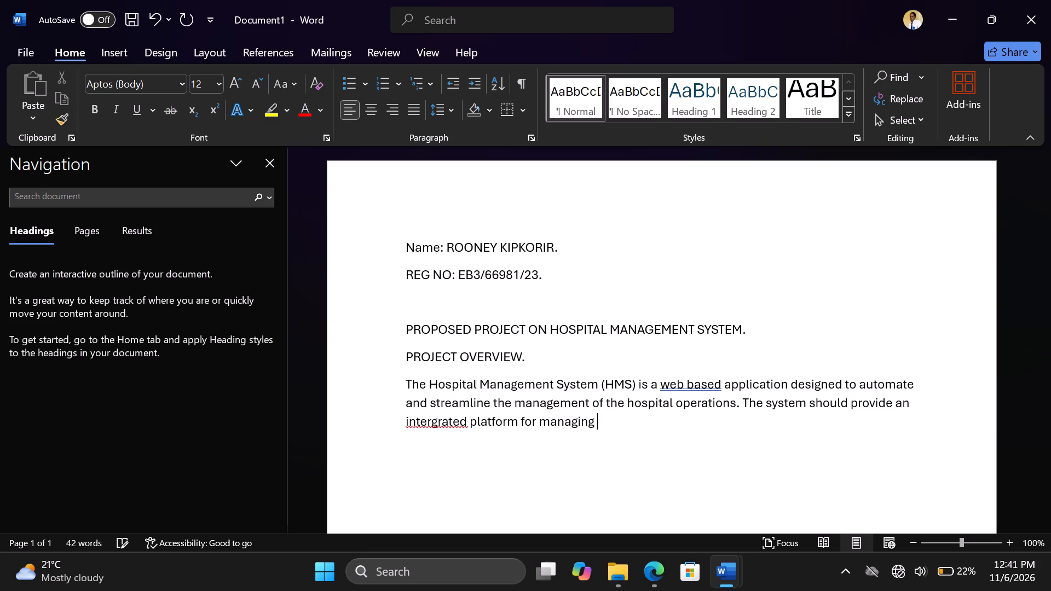
Continue the second sentence after "managing" with "patients record, doctors information".
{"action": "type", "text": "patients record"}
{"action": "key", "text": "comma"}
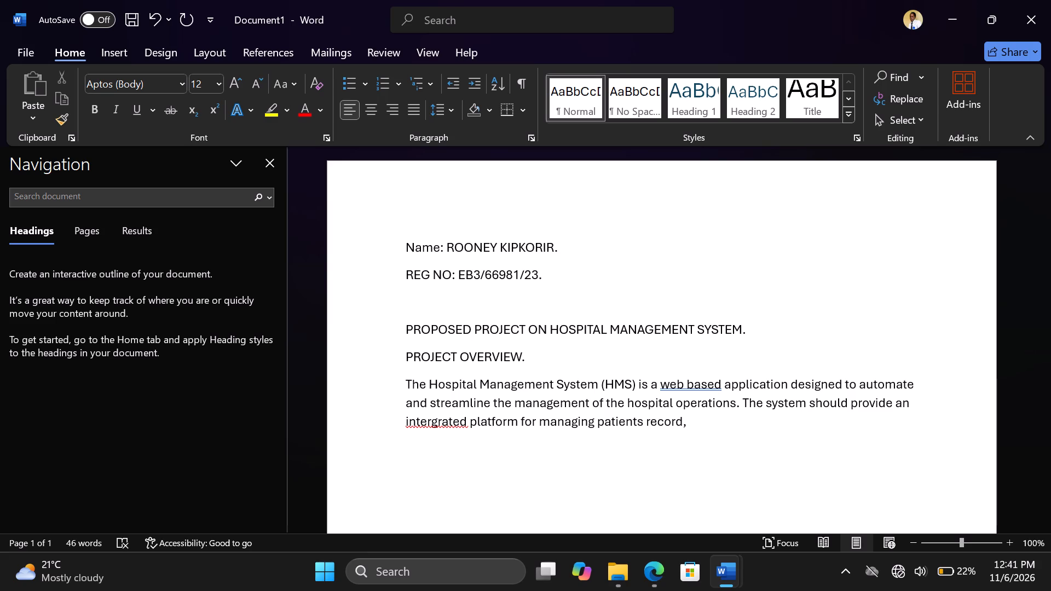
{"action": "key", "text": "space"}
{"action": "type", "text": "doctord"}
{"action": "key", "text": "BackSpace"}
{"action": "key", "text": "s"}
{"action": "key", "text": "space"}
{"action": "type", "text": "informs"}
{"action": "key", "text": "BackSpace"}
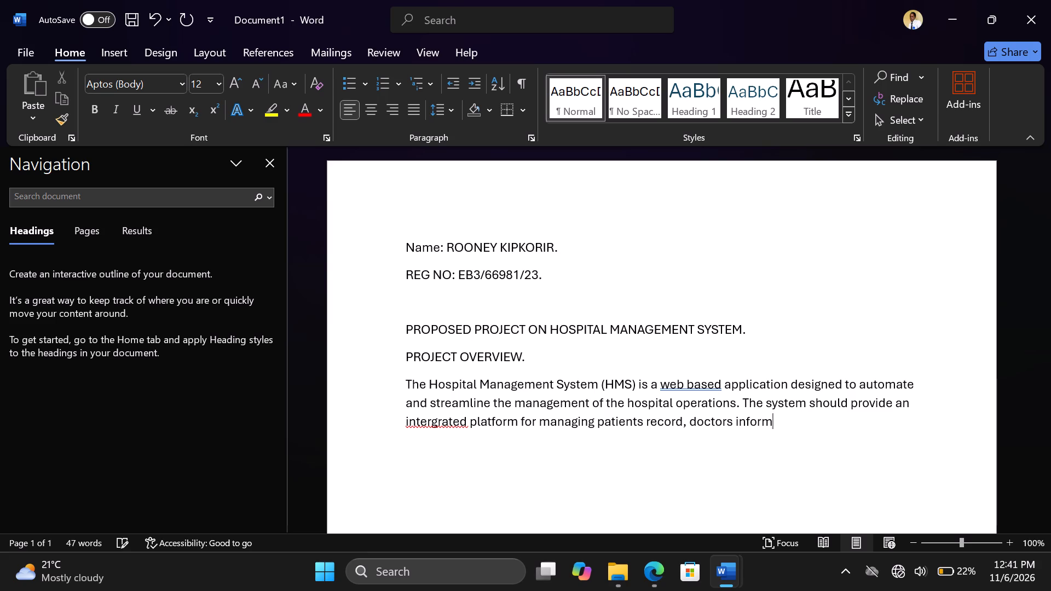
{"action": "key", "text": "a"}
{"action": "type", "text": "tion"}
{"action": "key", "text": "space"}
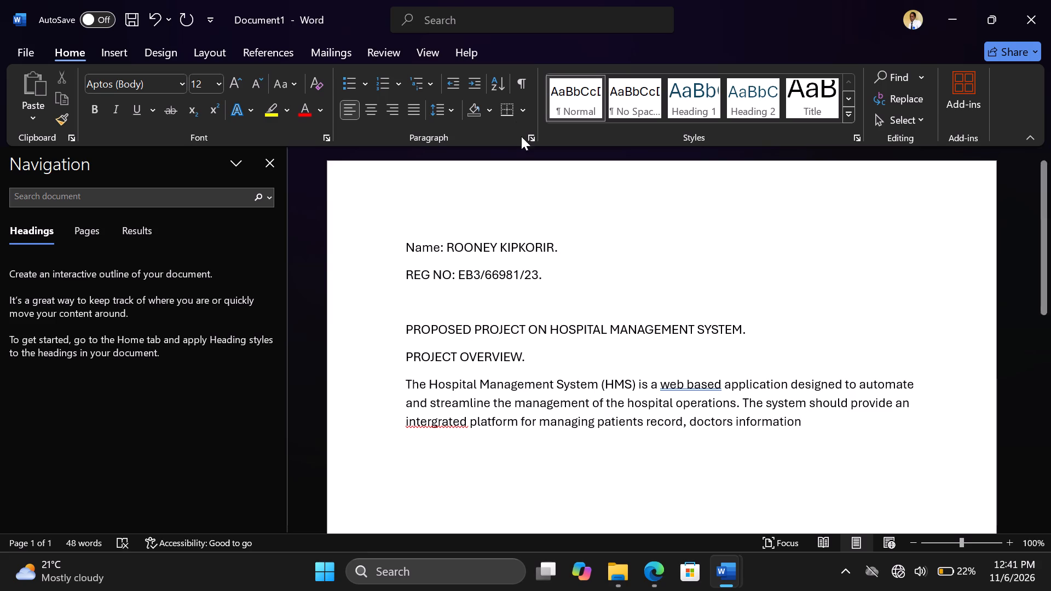
Hyphenate "web based" as "web-based" in the first overview sentence.
{"action": "left_click", "coordinate": [688, 383]}
{"action": "key", "text": "BackSpace"}
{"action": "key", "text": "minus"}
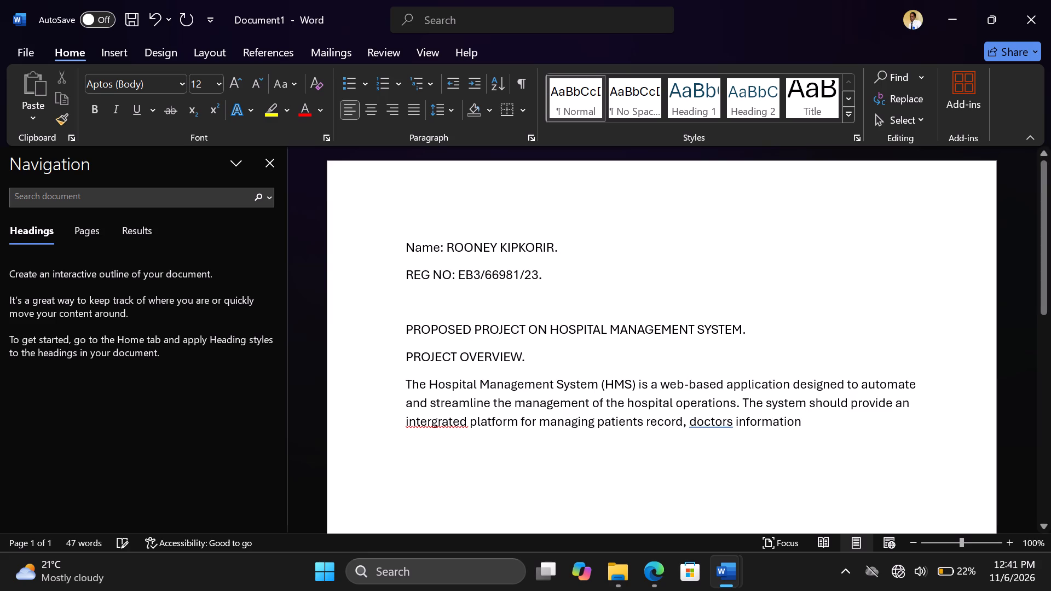
Change "doctors" to "doctor" before "information" in the second overview sentence.
{"action": "left_click", "coordinate": [733, 423]}
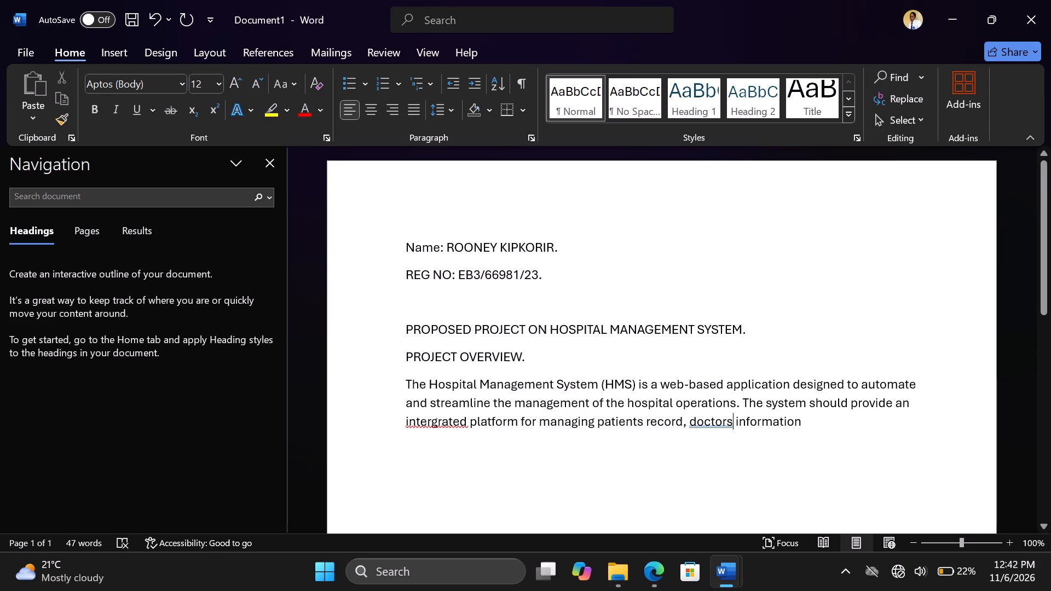
{"action": "key", "text": "BackSpace"}
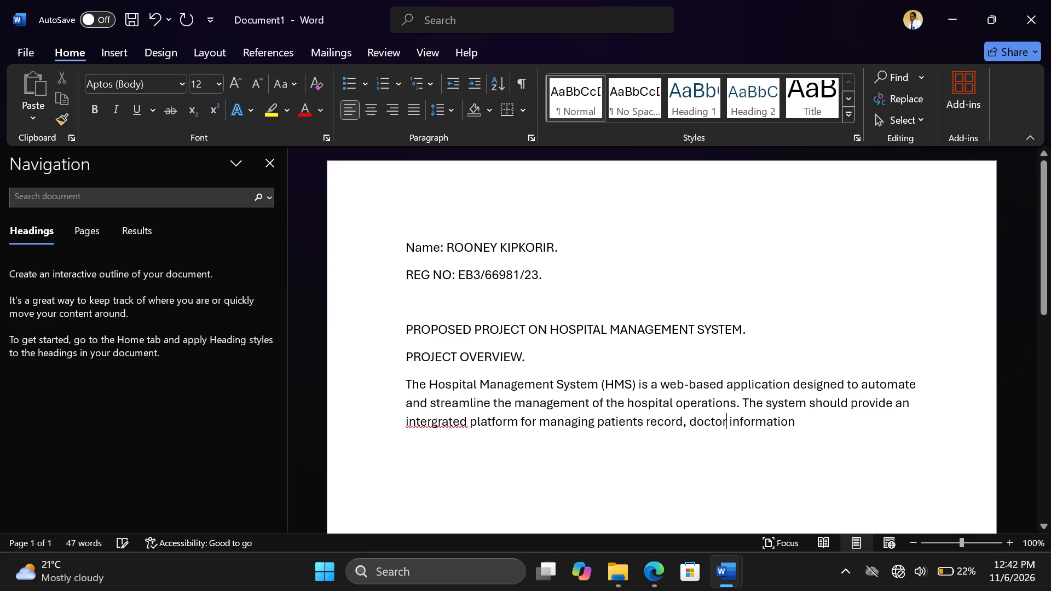
Extend the list after "doctor information" with ",appointment, billing, and administrative activities".
{"action": "left_click", "coordinate": [816, 424]}
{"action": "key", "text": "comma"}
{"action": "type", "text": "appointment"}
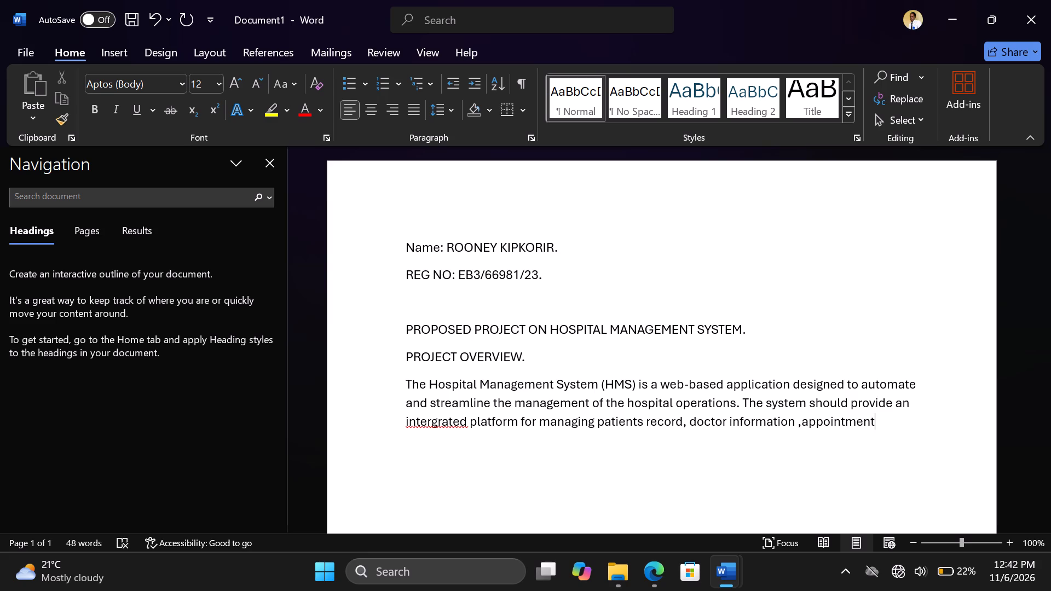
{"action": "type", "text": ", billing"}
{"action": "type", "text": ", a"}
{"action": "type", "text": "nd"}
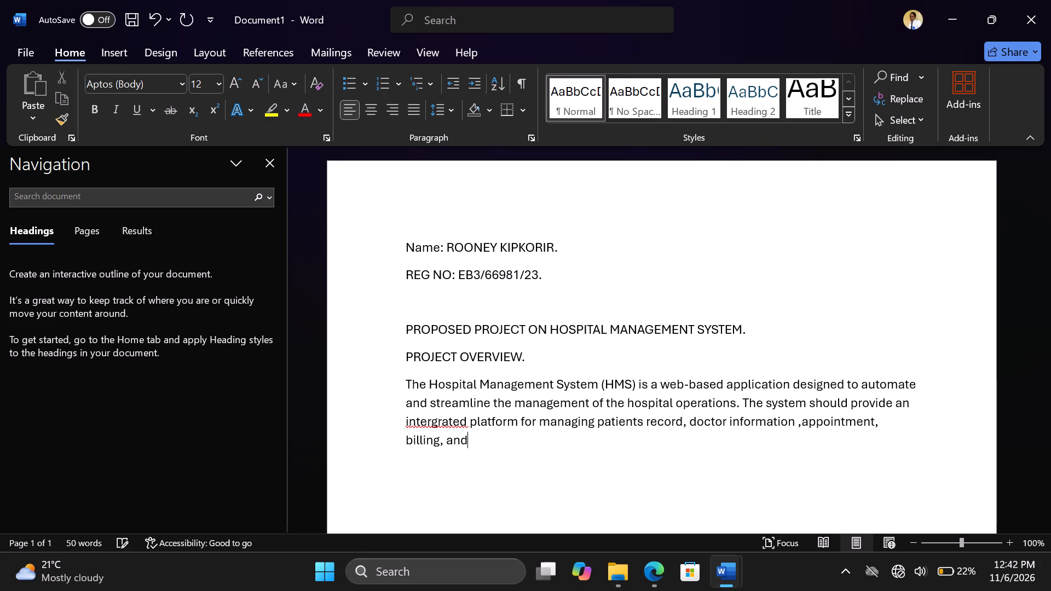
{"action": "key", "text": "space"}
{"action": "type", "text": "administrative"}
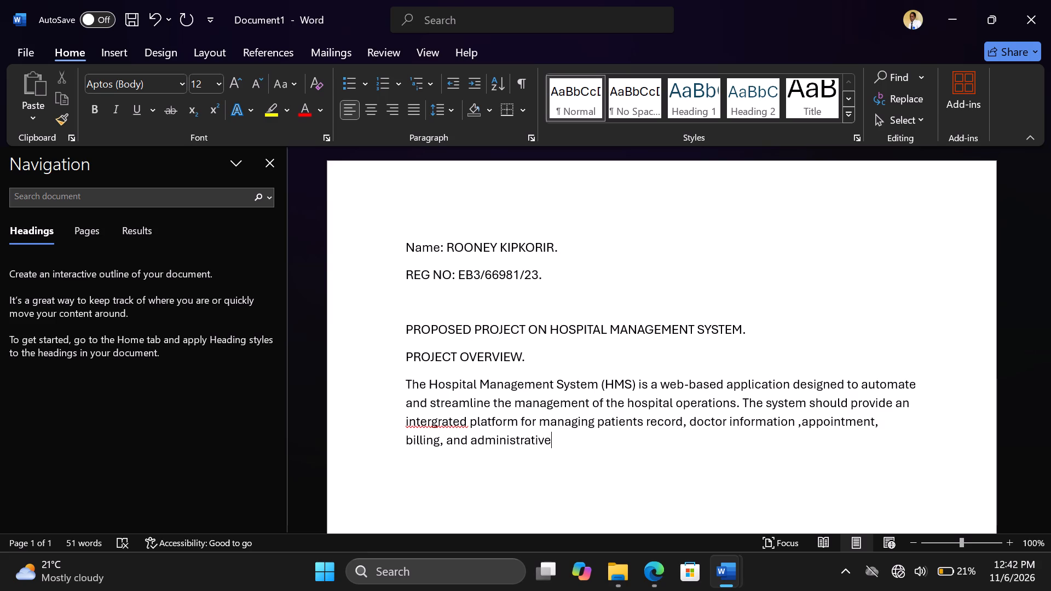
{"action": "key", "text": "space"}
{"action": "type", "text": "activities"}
End the second sentence with a period and start the third with "The project aim to improve efficiency".
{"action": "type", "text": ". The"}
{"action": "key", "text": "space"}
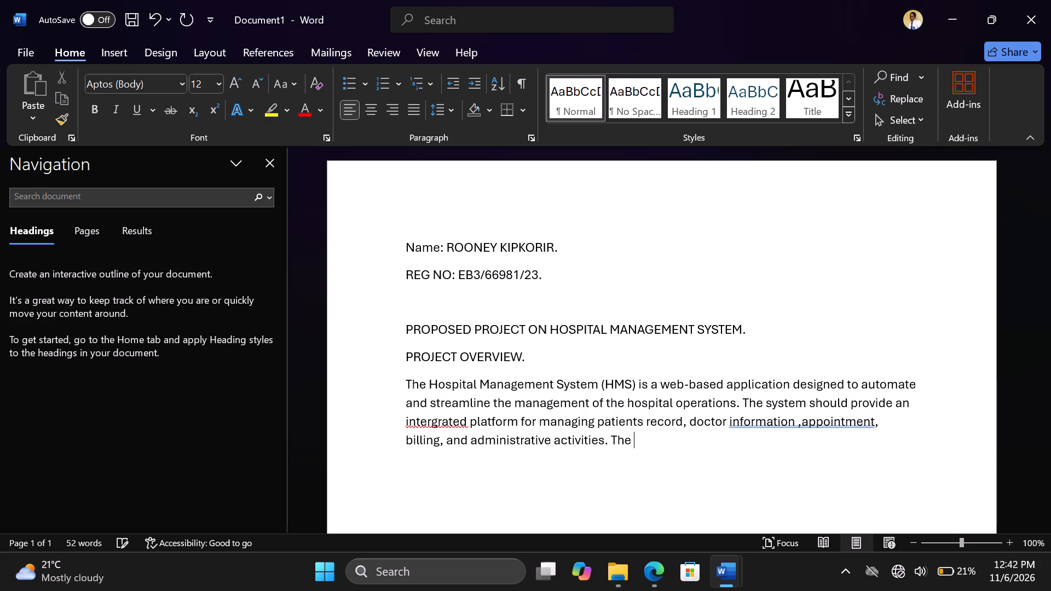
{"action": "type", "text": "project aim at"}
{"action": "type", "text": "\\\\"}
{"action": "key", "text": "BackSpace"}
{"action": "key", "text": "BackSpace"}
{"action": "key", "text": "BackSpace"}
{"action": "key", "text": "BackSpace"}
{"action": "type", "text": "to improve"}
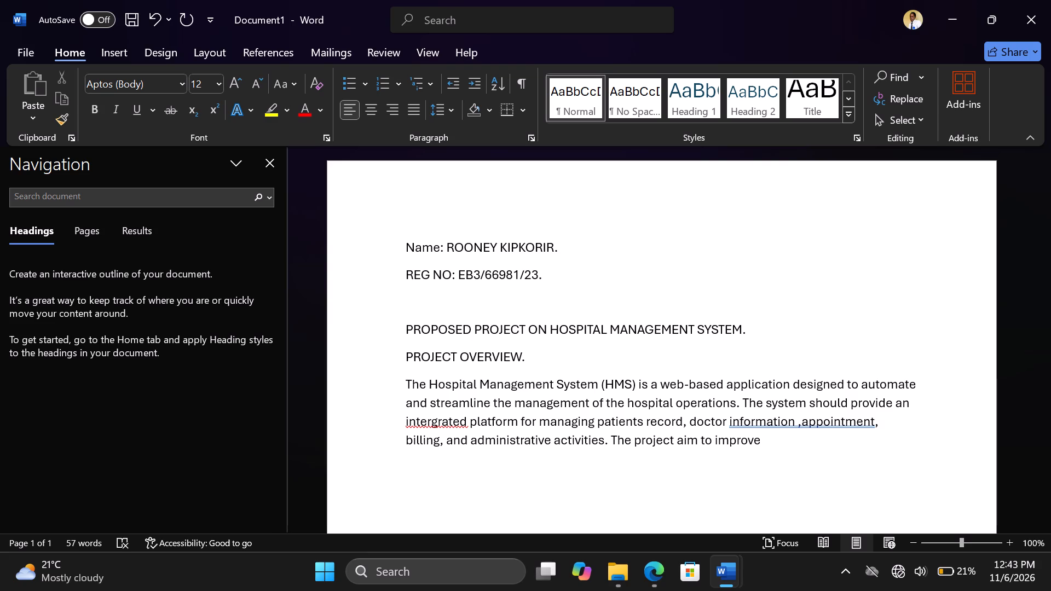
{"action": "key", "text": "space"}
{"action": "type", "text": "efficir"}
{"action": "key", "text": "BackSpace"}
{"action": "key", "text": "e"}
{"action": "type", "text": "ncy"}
Continue the third overview sentence after "efficiency" with ", reduce paperwork", including a space after the comma.
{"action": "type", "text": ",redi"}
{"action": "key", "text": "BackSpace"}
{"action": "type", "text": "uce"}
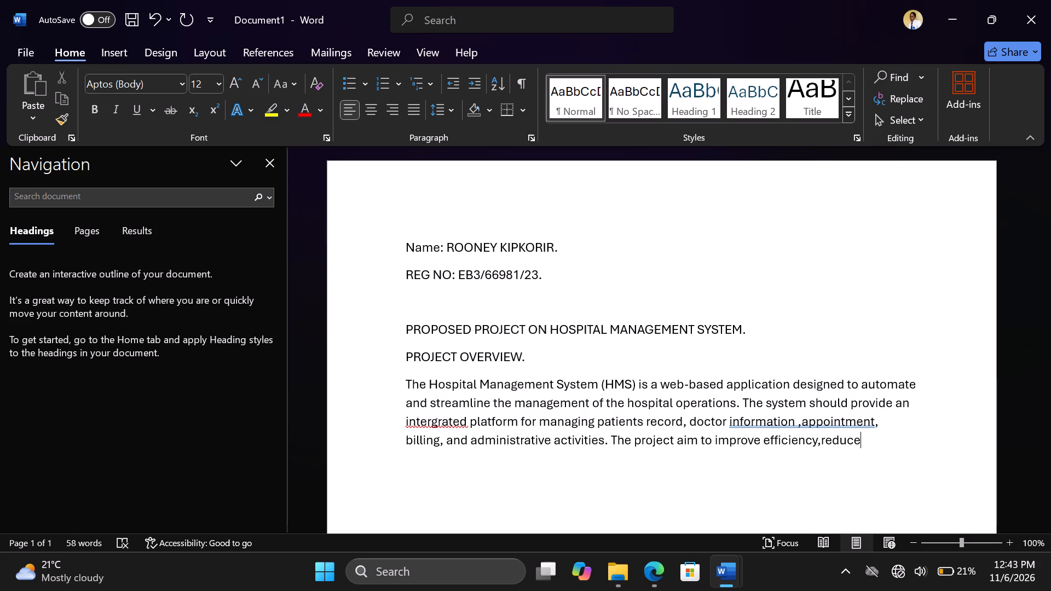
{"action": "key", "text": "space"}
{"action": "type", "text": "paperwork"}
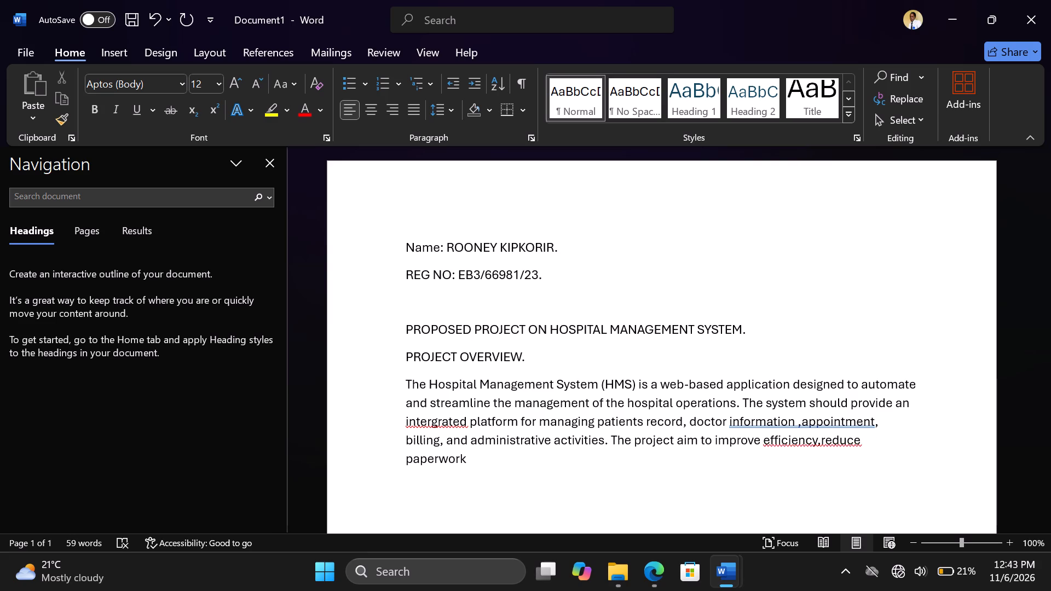
{"action": "left_click", "coordinate": [823, 443]}
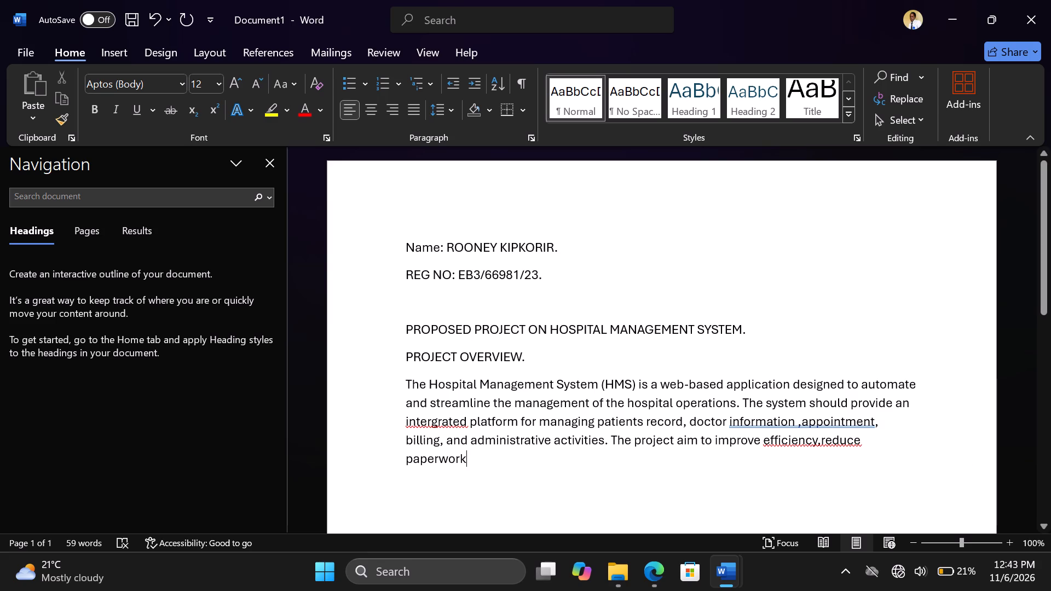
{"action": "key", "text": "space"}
Add "and data accuracy" after "paperwork" in the third overview sentence.
{"action": "left_click", "coordinate": [516, 460]}
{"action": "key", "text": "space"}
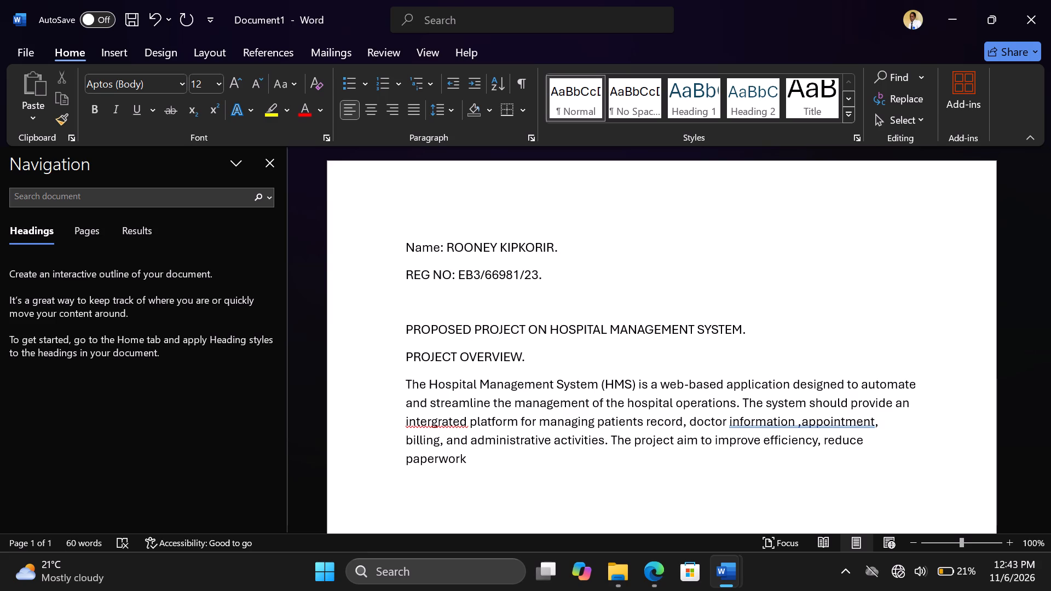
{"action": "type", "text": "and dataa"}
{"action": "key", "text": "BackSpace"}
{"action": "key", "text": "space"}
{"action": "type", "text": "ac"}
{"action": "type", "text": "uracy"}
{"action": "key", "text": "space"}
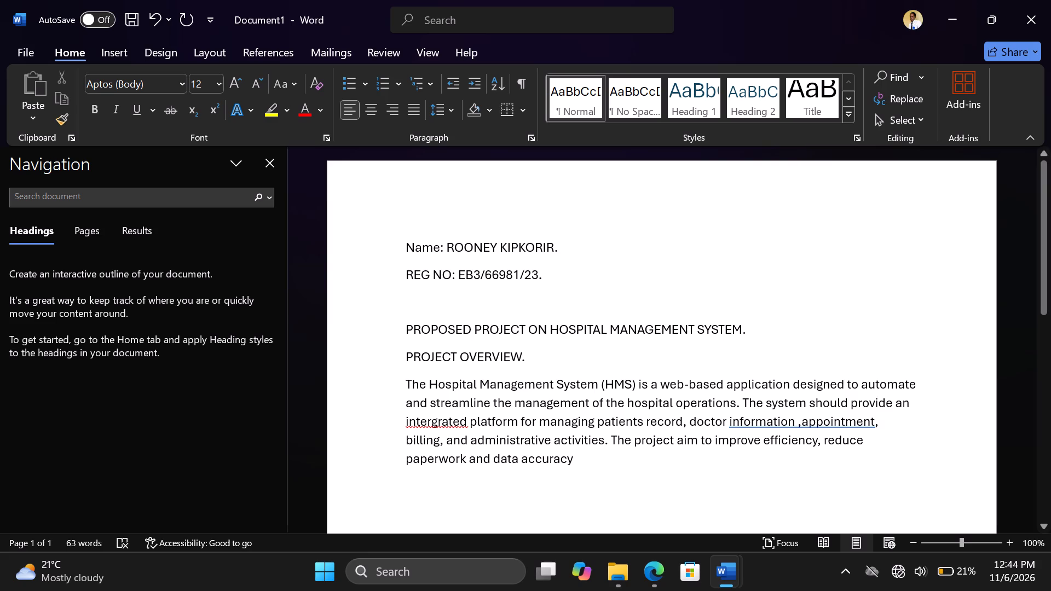
Insert a space between the comma and "appointment" in the second overview sentence.
{"action": "left_click", "coordinate": [804, 422]}
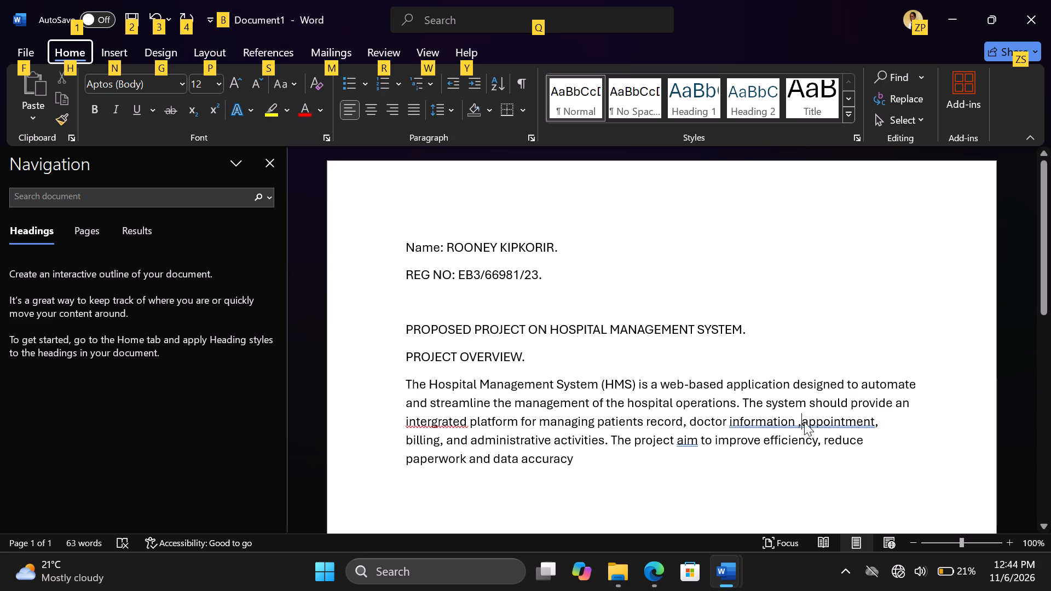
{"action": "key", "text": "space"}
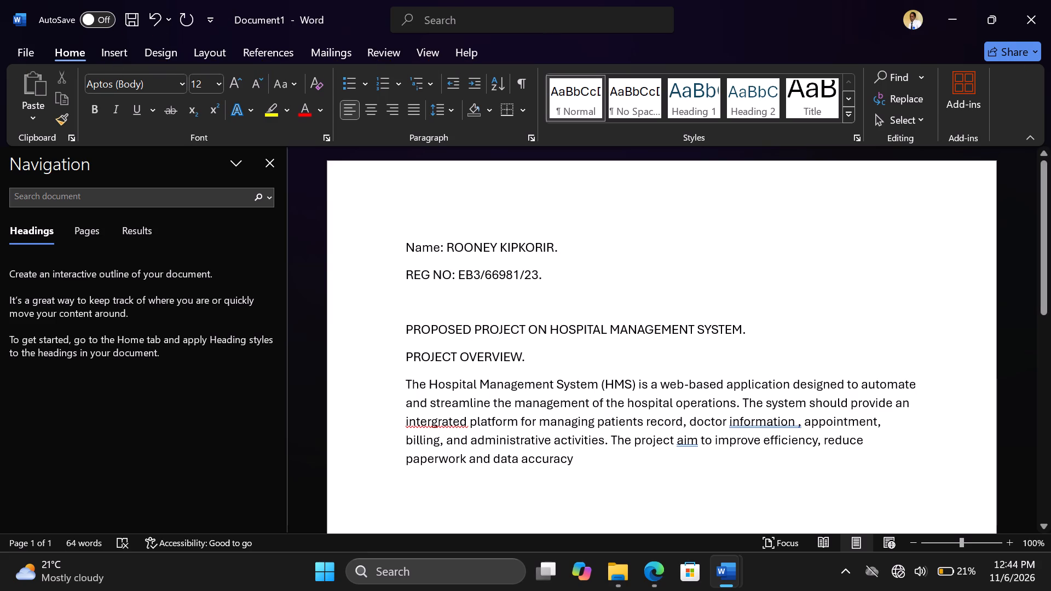
Continue the third overview sentence after "data accuracy" with "and facilitate quick access".
{"action": "left_click", "coordinate": [607, 456]}
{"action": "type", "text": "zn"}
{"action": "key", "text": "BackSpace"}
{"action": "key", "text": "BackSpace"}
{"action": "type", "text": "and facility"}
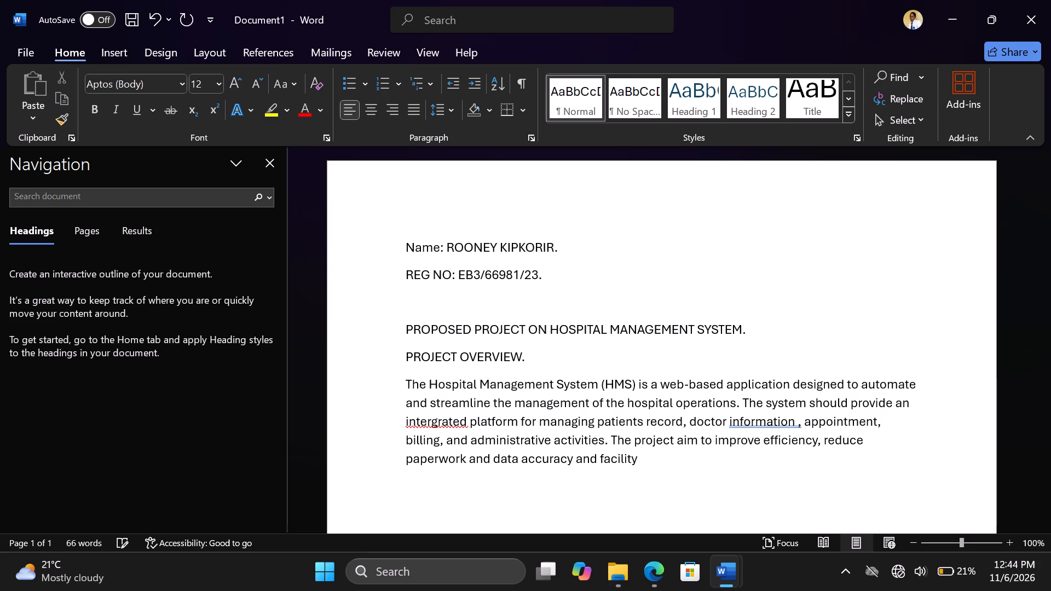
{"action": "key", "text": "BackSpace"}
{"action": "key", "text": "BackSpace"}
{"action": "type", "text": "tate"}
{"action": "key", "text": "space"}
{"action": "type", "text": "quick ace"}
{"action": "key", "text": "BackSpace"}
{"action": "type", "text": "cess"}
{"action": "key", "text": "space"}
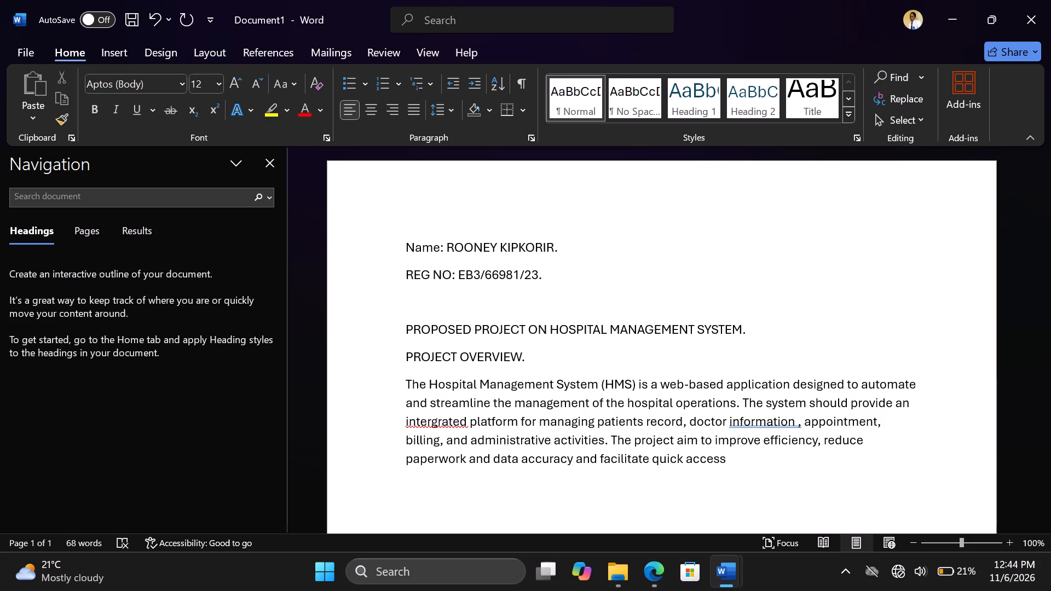
Add "to information" after "quick access" in the third overview sentence.
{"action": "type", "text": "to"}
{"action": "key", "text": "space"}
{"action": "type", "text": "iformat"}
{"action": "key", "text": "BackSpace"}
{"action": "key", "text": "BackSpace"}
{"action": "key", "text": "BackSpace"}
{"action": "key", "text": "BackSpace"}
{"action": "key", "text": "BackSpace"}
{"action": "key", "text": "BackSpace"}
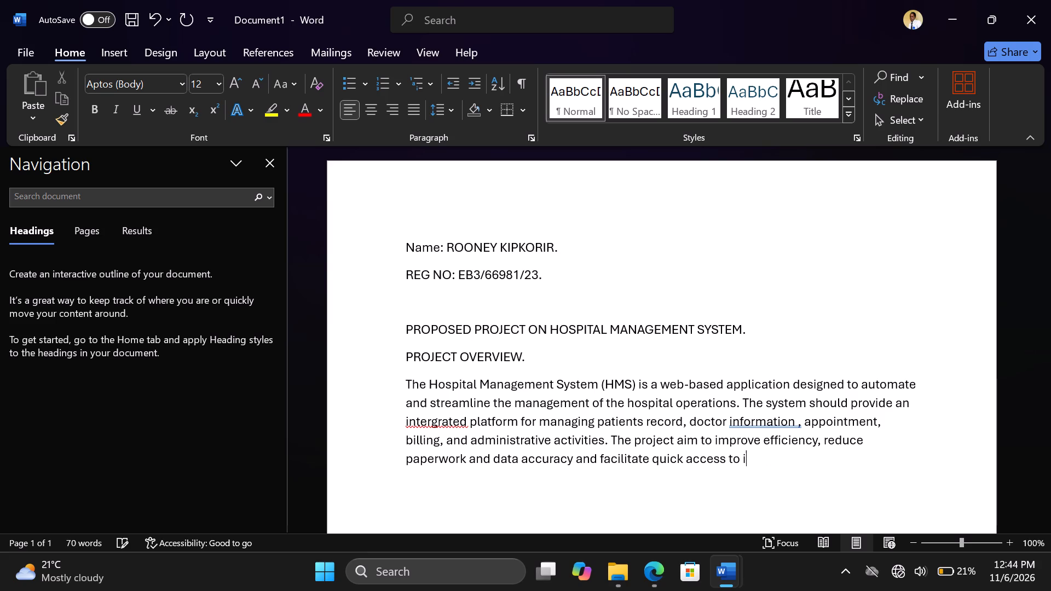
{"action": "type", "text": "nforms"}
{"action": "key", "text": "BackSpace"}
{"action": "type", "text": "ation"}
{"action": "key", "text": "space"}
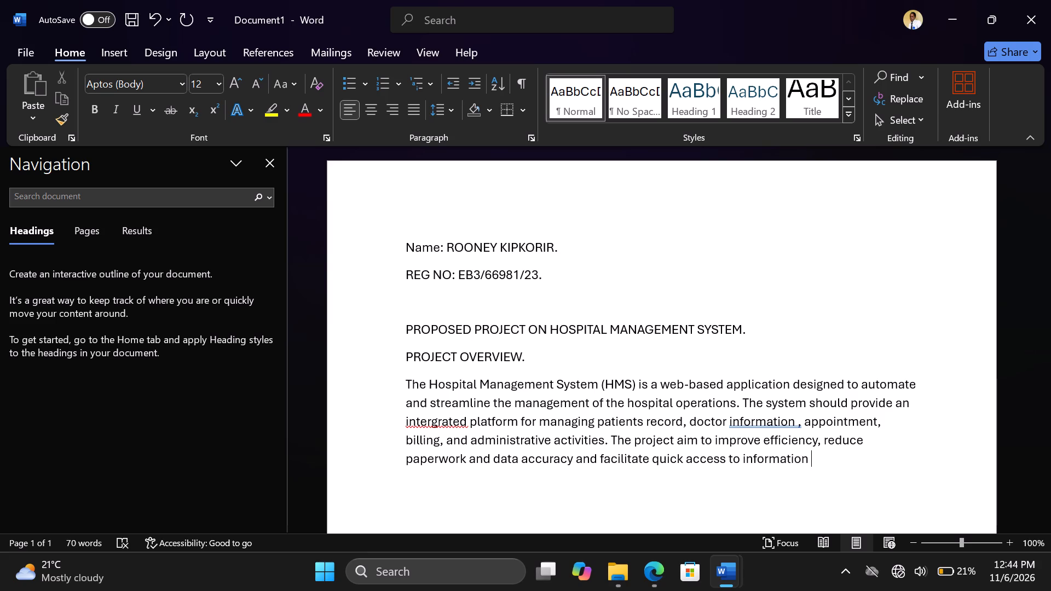
Finish the third overview sentence with "by authorized users." and start a new paragraph below it.
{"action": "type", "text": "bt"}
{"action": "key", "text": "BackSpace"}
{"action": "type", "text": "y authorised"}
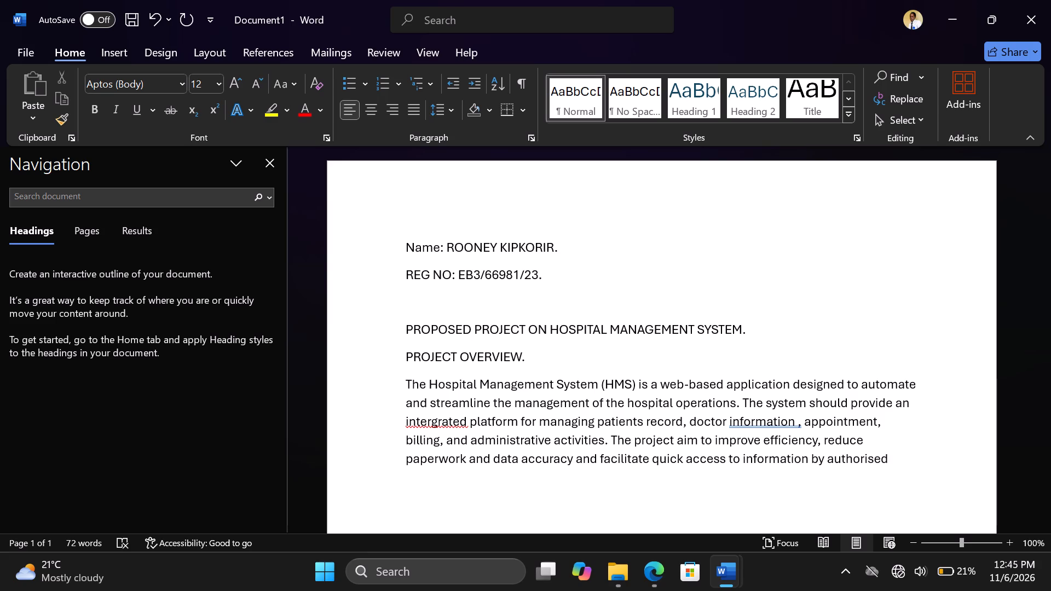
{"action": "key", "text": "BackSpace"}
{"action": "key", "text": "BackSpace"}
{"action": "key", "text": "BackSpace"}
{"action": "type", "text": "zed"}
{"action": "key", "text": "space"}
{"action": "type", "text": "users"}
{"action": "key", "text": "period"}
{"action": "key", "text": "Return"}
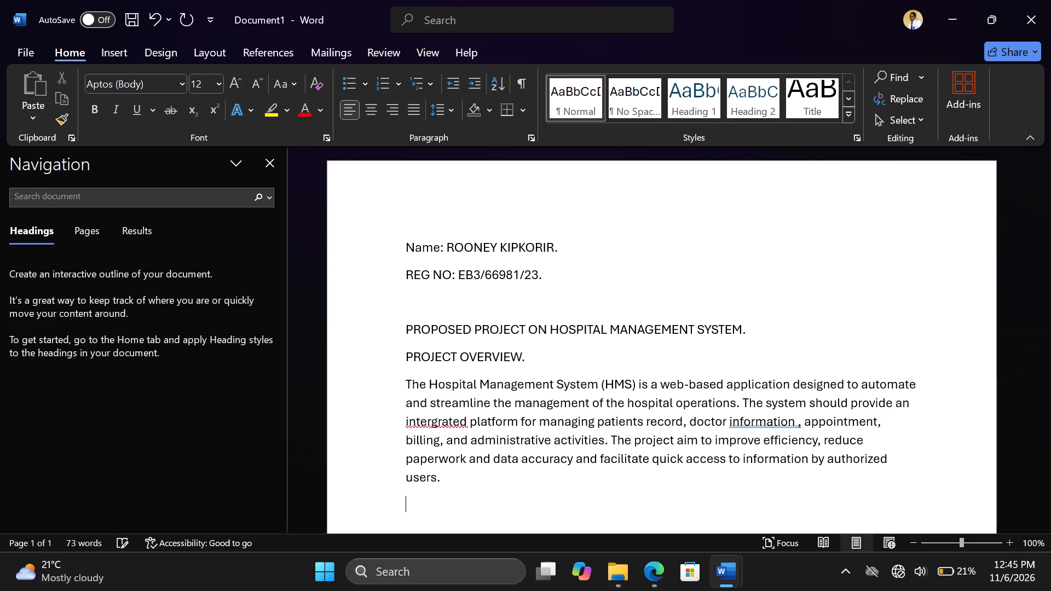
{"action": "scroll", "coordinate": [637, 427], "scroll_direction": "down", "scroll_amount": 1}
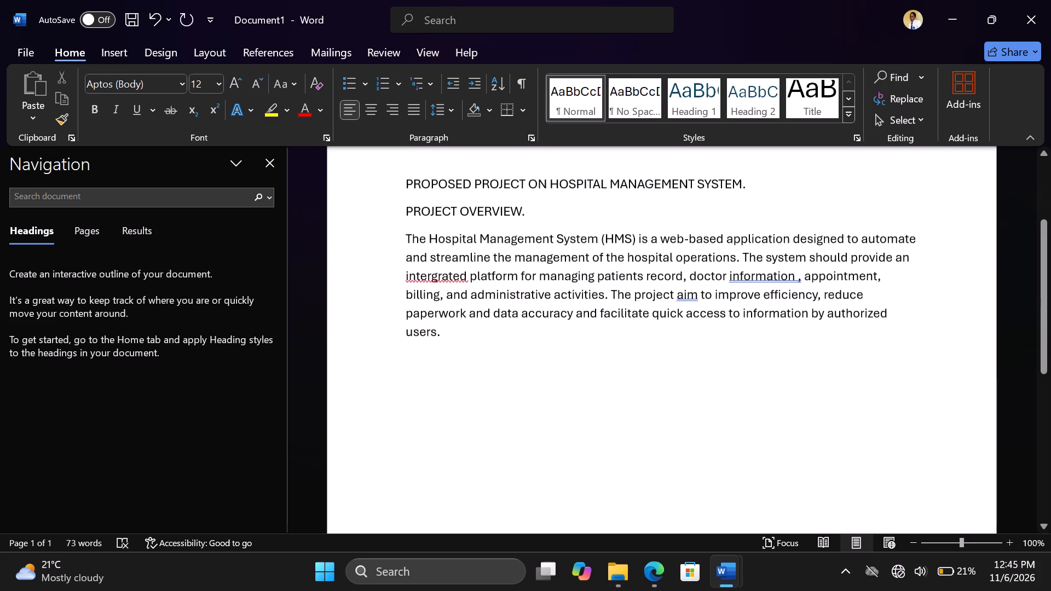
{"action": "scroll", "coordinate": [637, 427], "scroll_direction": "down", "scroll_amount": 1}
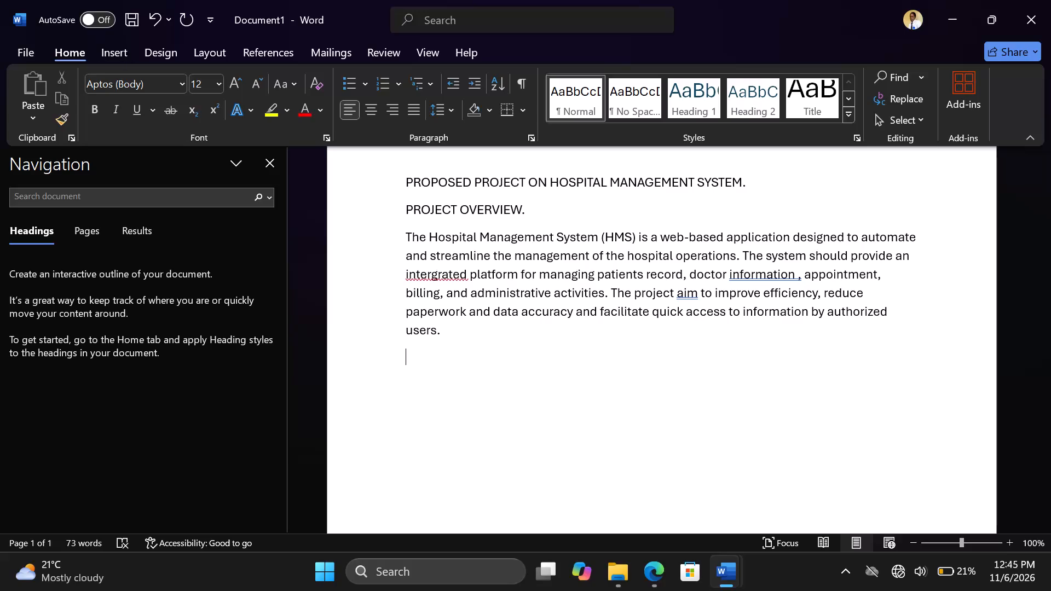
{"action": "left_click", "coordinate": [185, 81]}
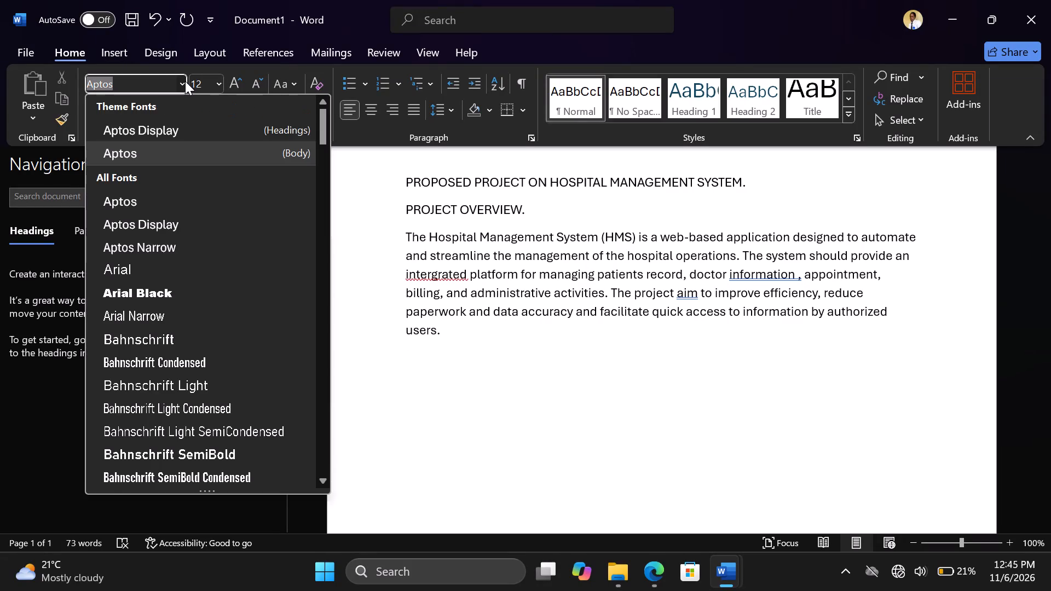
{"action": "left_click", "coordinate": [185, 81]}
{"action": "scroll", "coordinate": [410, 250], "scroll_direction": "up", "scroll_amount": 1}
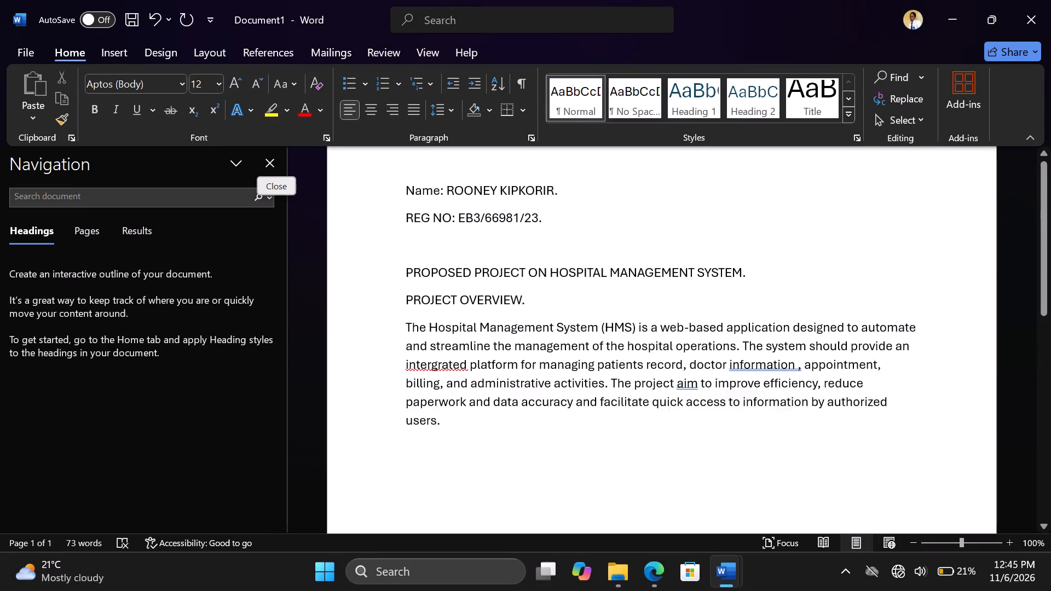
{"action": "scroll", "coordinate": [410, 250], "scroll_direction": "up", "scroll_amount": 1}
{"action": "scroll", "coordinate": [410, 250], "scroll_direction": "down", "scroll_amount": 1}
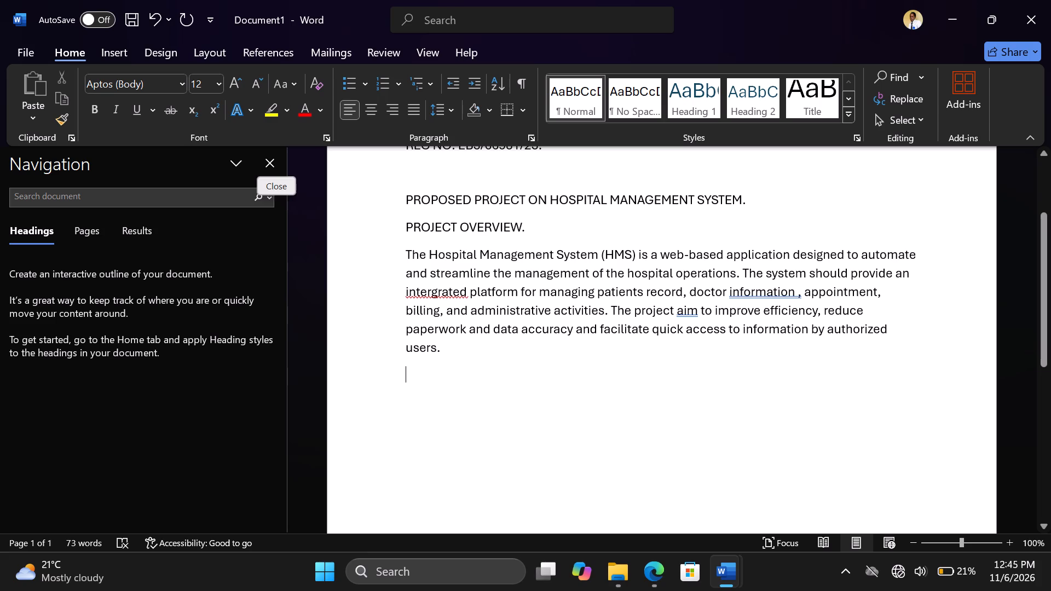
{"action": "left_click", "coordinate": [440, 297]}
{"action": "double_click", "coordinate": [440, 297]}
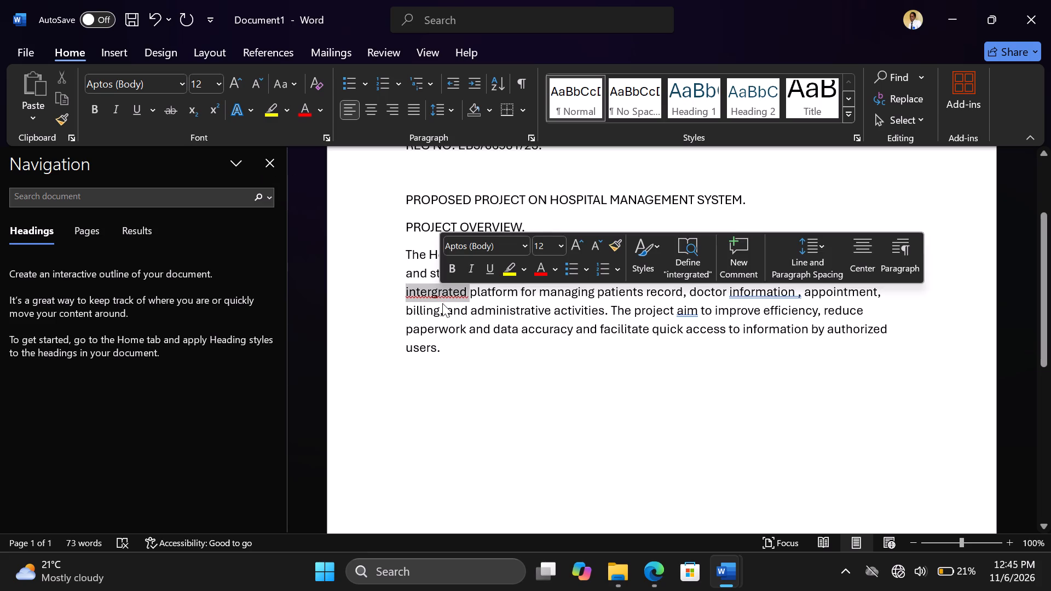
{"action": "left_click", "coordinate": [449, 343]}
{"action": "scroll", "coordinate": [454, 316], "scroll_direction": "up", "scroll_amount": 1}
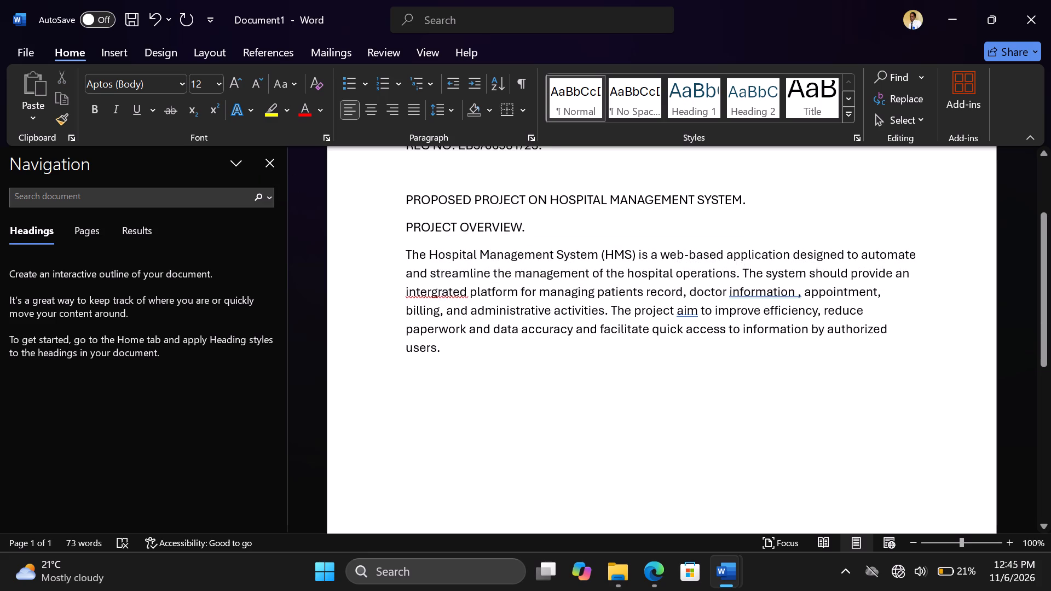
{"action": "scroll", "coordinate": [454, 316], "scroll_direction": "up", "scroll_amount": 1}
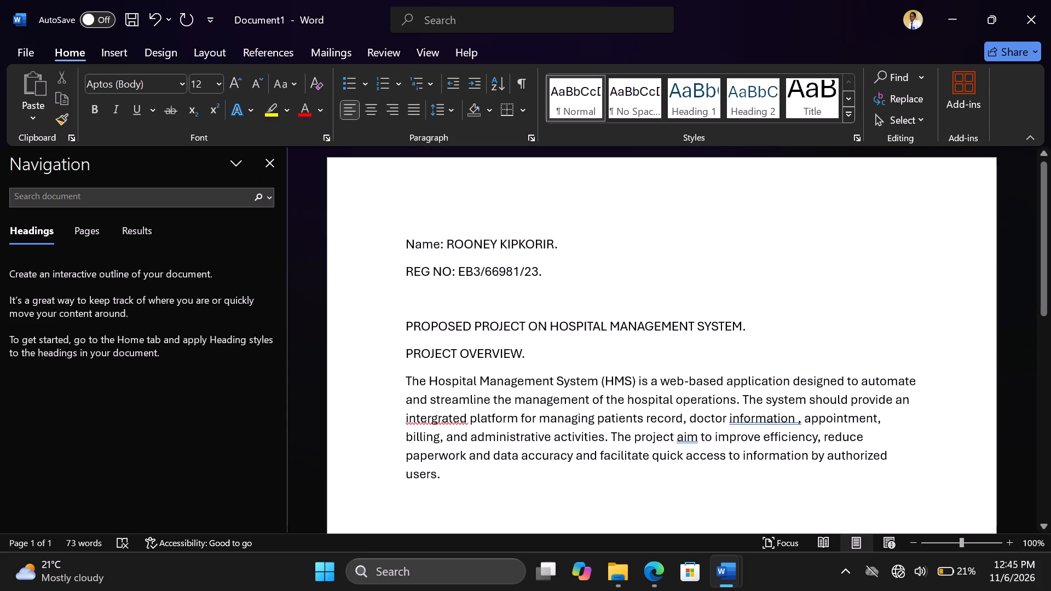
Change the "Name" label on the first line to uppercase "NAME".
{"action": "left_click", "coordinate": [433, 240]}
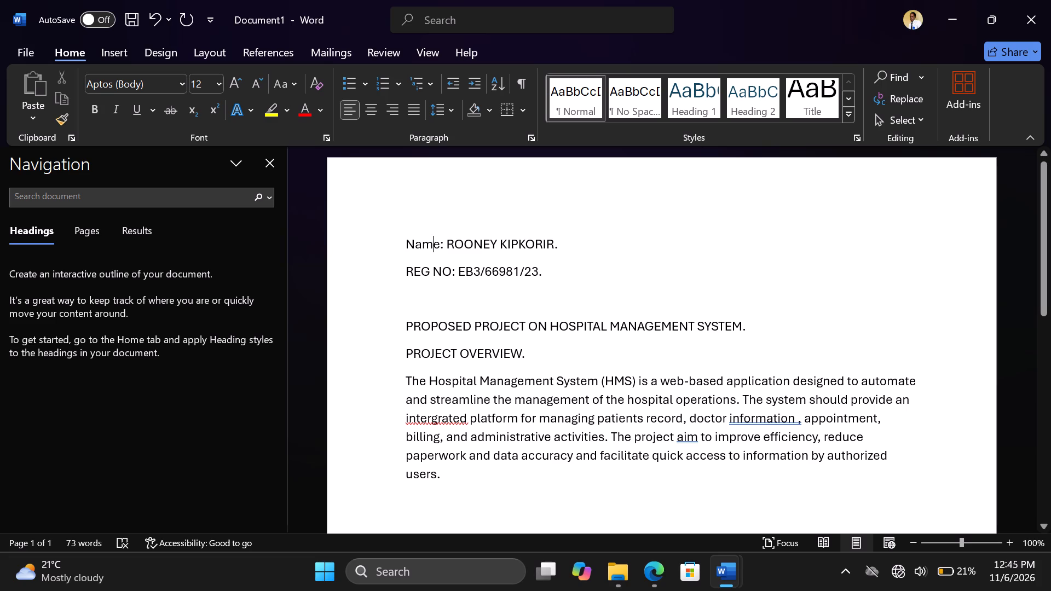
{"action": "left_click", "coordinate": [438, 240]}
{"action": "key", "text": "BackSpace"}
{"action": "key", "text": "BackSpace"}
{"action": "key", "text": "BackSpace"}
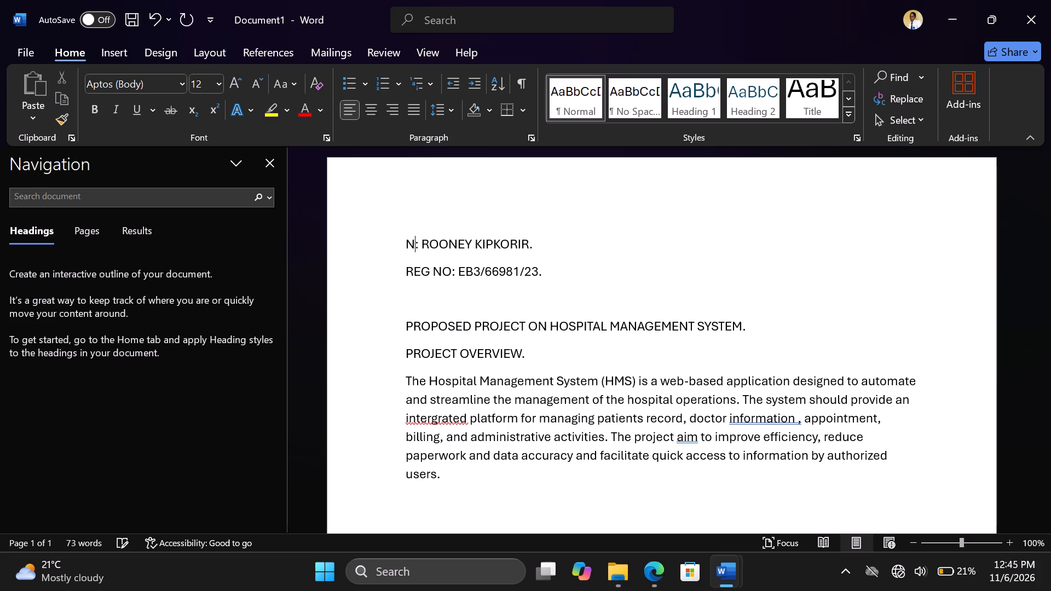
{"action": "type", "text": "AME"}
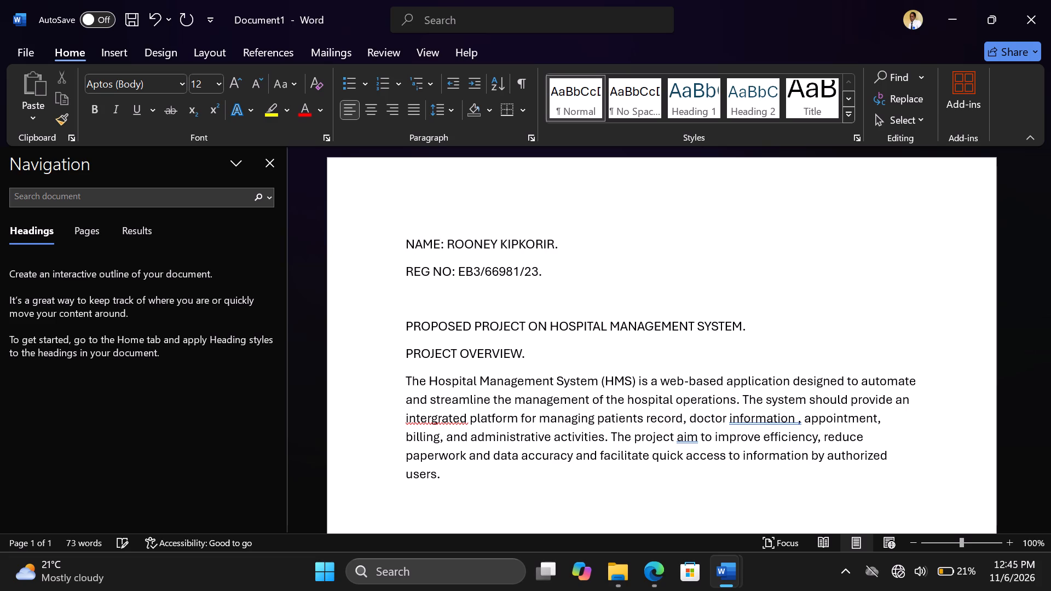
Make the "NAME:" label on the first line bold.
{"action": "left_click_drag", "start_coordinate": [405, 245], "coordinate": [424, 241]}
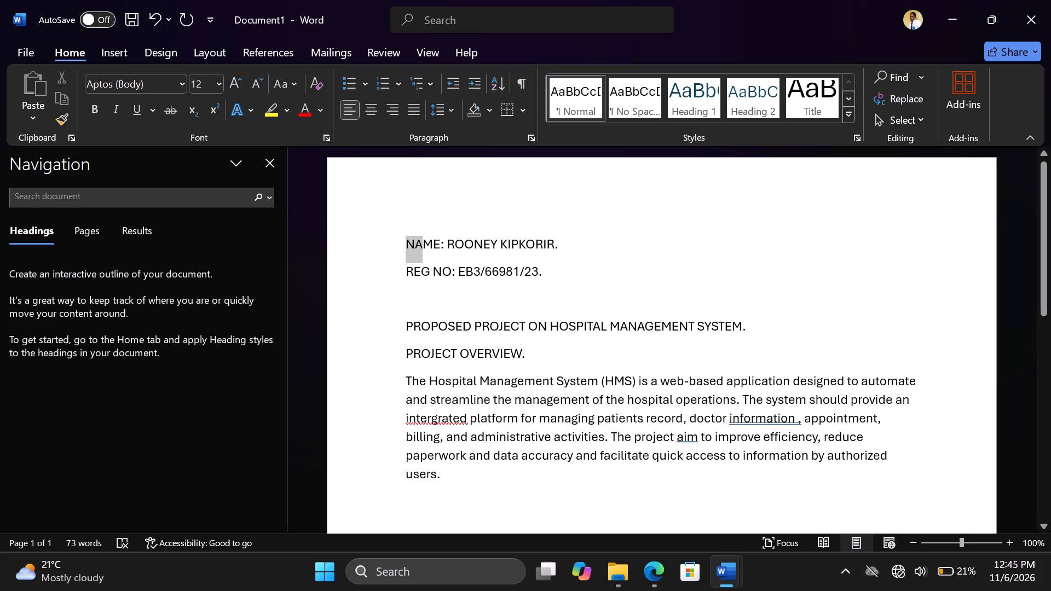
{"action": "left_click_drag", "start_coordinate": [424, 241], "coordinate": [441, 239]}
{"action": "left_click_drag", "start_coordinate": [441, 239], "coordinate": [437, 237]}
{"action": "left_click_drag", "start_coordinate": [437, 237], "coordinate": [444, 239]}
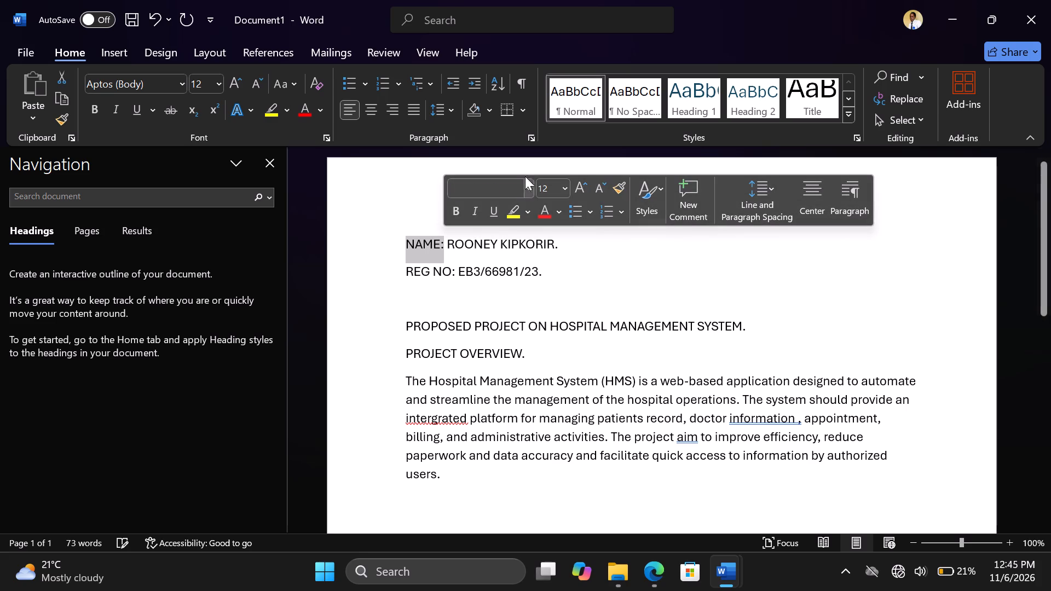
{"action": "left_click", "coordinate": [458, 215]}
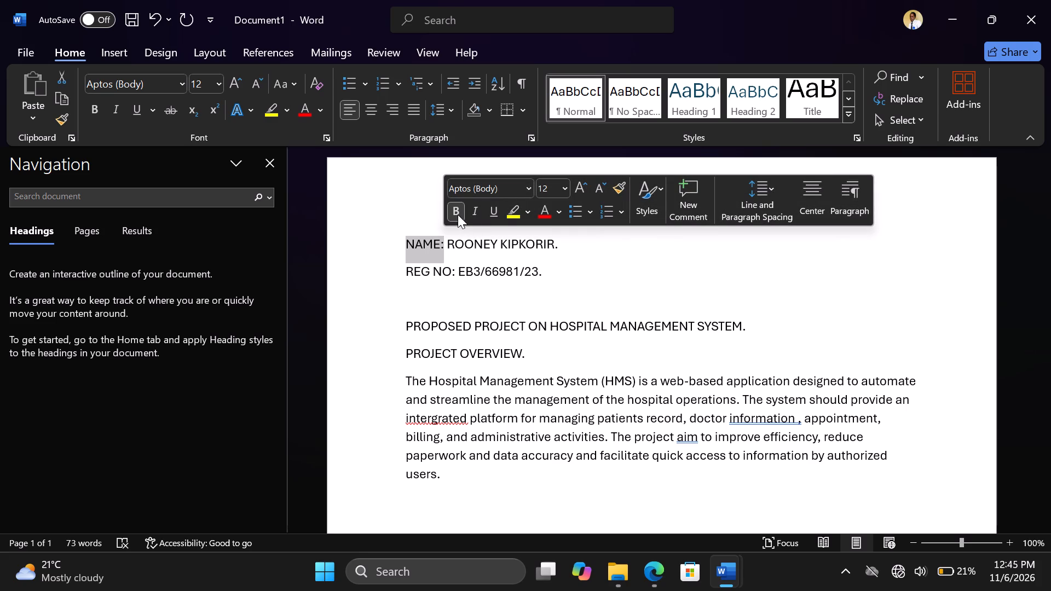
{"action": "left_click", "coordinate": [456, 310]}
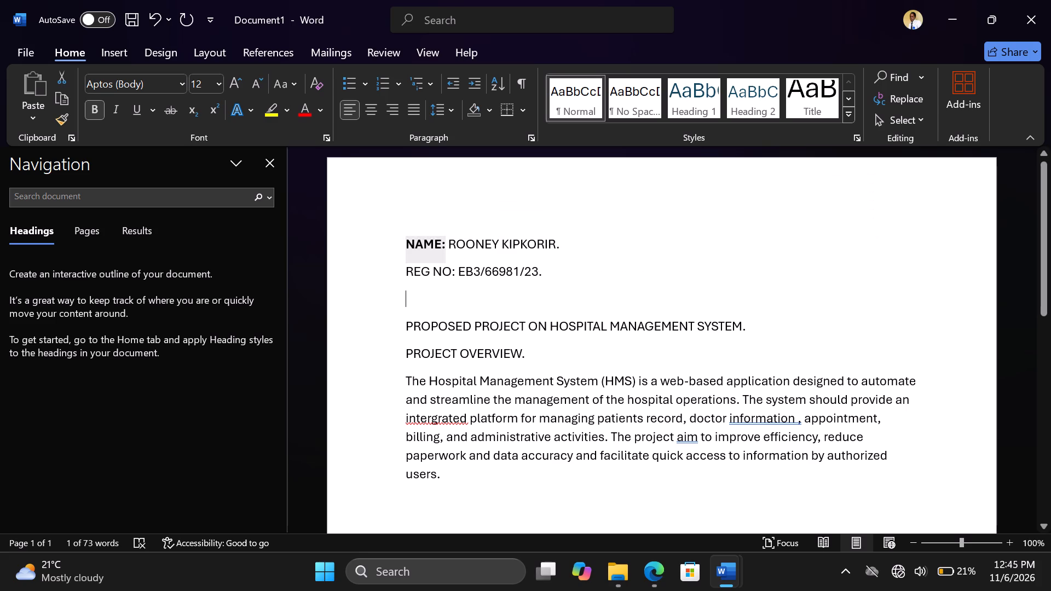
Make the "REG NO:" label on the second line bold.
{"action": "left_click_drag", "start_coordinate": [407, 273], "coordinate": [446, 272]}
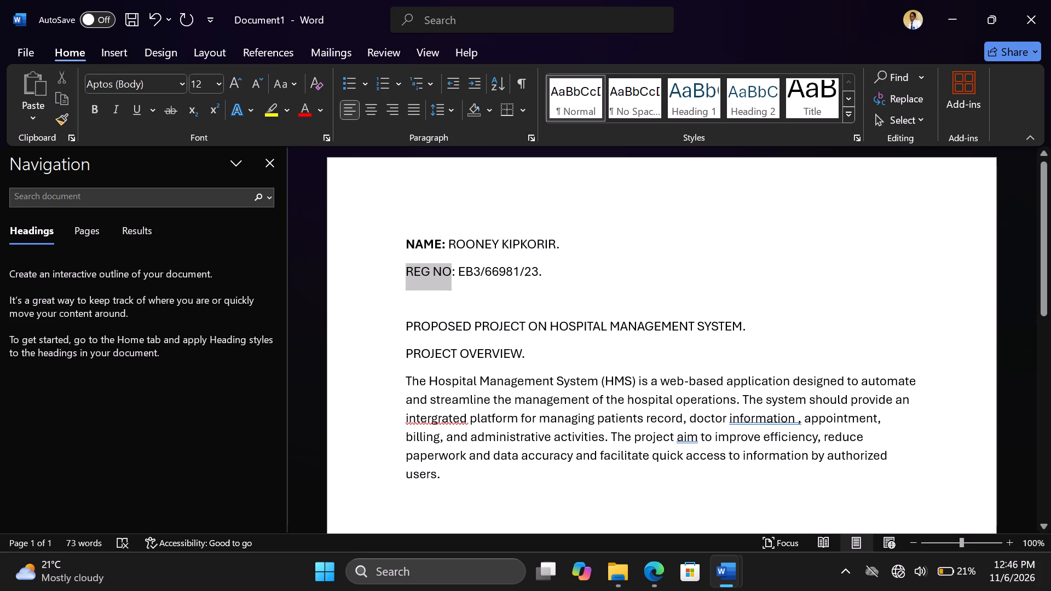
{"action": "left_click_drag", "start_coordinate": [446, 272], "coordinate": [456, 265]}
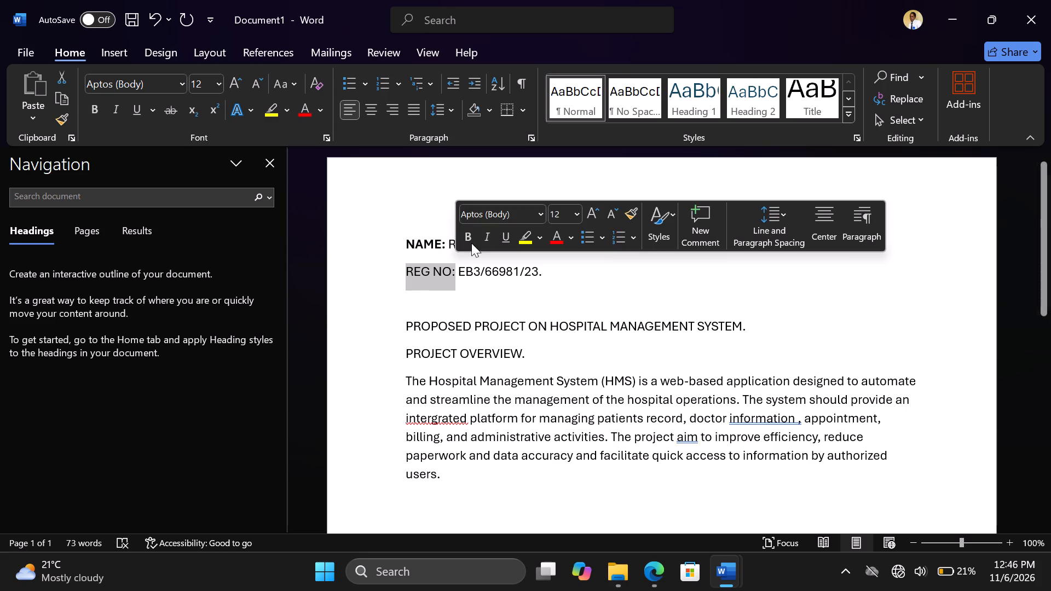
{"action": "left_click", "coordinate": [473, 238]}
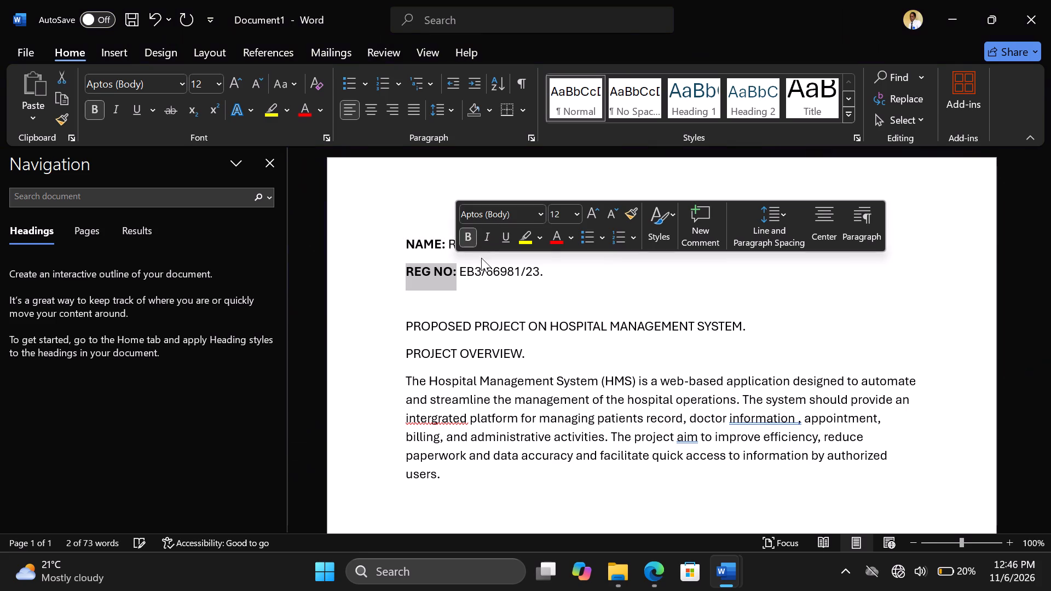
{"action": "left_click", "coordinate": [512, 298]}
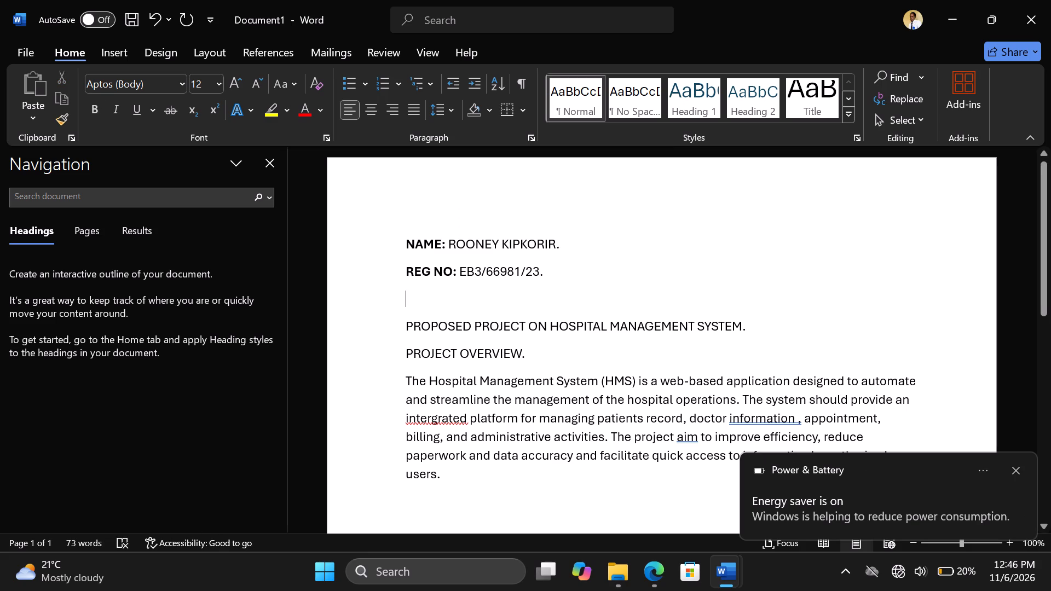
{"action": "left_click", "coordinate": [1014, 468]}
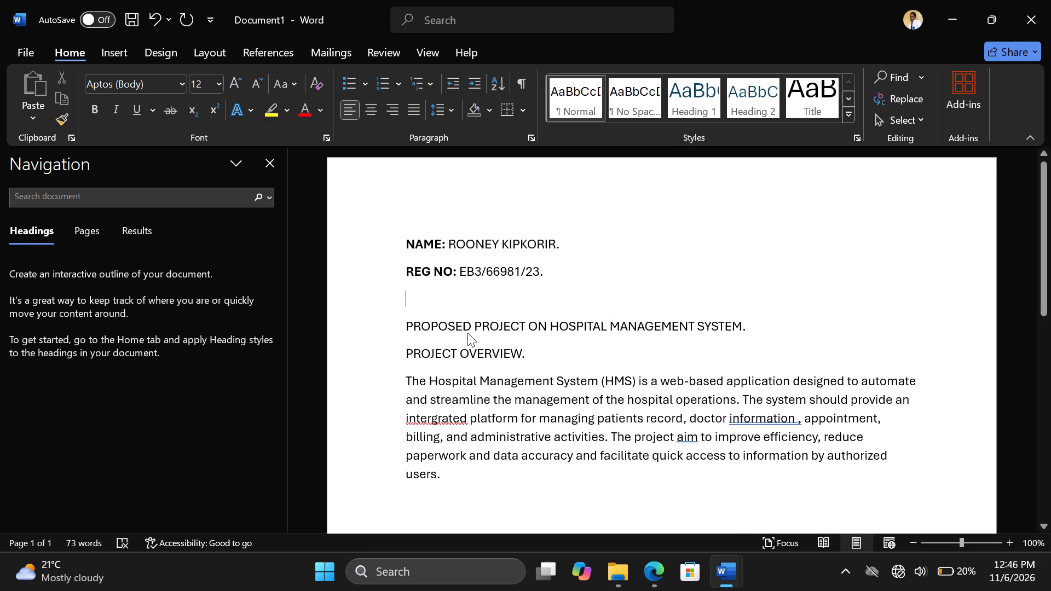
Make the title line "PROPOSED PROJECT ON HOSPITAL MANAGEMENT SYSTEM." bold and set its font size to 14.
{"action": "left_click_drag", "start_coordinate": [406, 323], "coordinate": [758, 325]}
{"action": "left_click", "coordinate": [651, 295]}
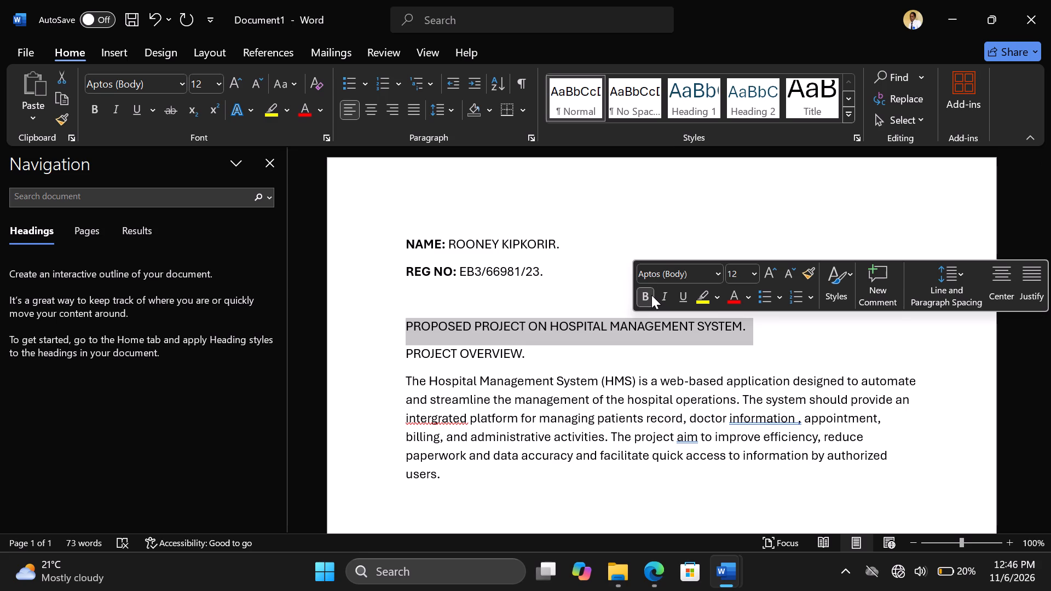
{"action": "left_click", "coordinate": [753, 273]}
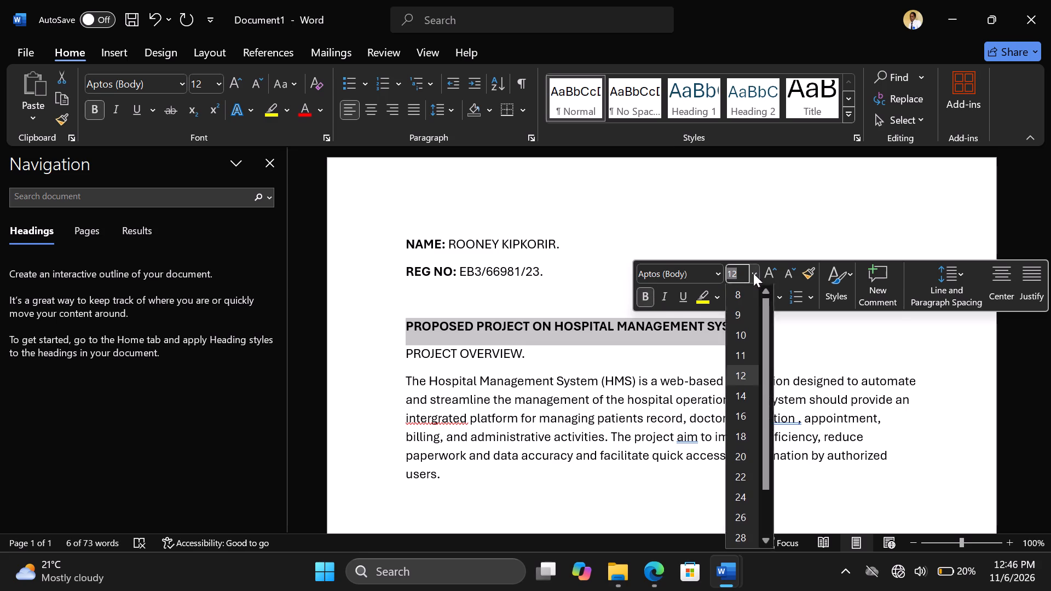
{"action": "left_click", "coordinate": [743, 390]}
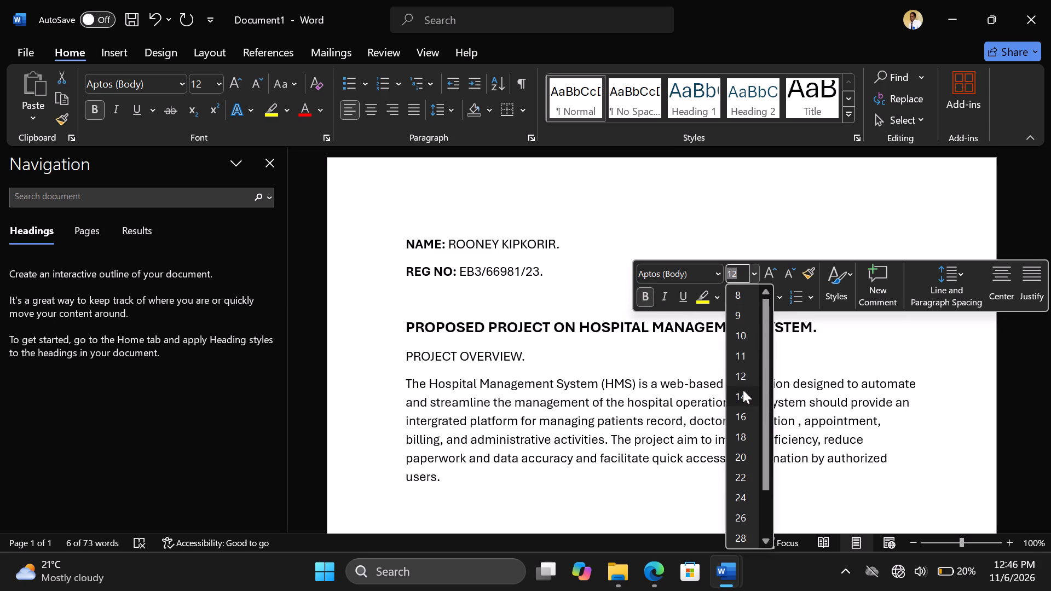
Make the "PROJECT OVERVIEW." heading bold.
{"action": "left_click_drag", "start_coordinate": [402, 352], "coordinate": [482, 349]}
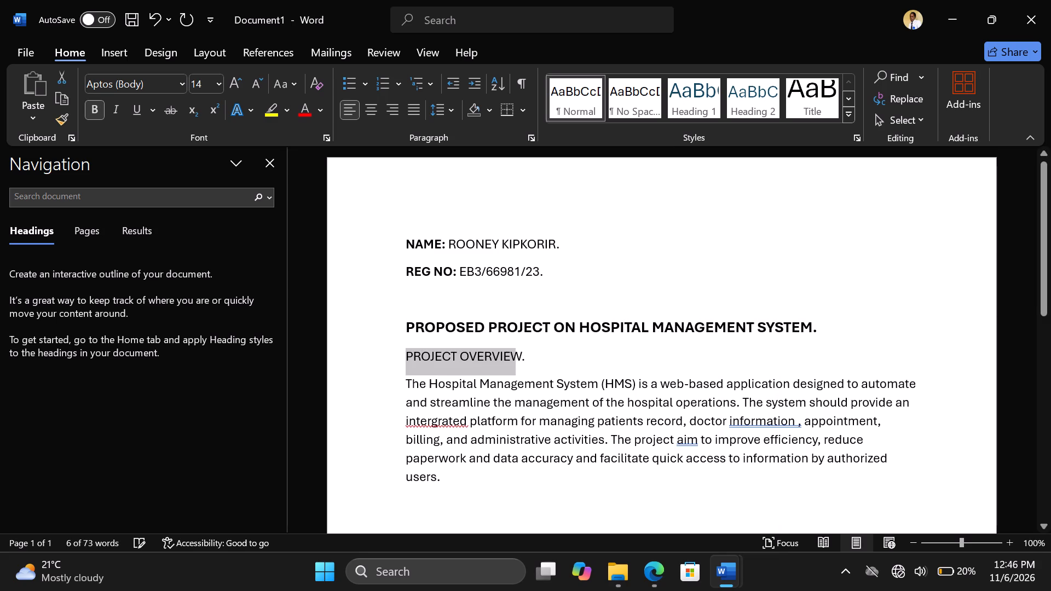
{"action": "left_click_drag", "start_coordinate": [482, 349], "coordinate": [529, 349]}
{"action": "left_click", "coordinate": [540, 319]}
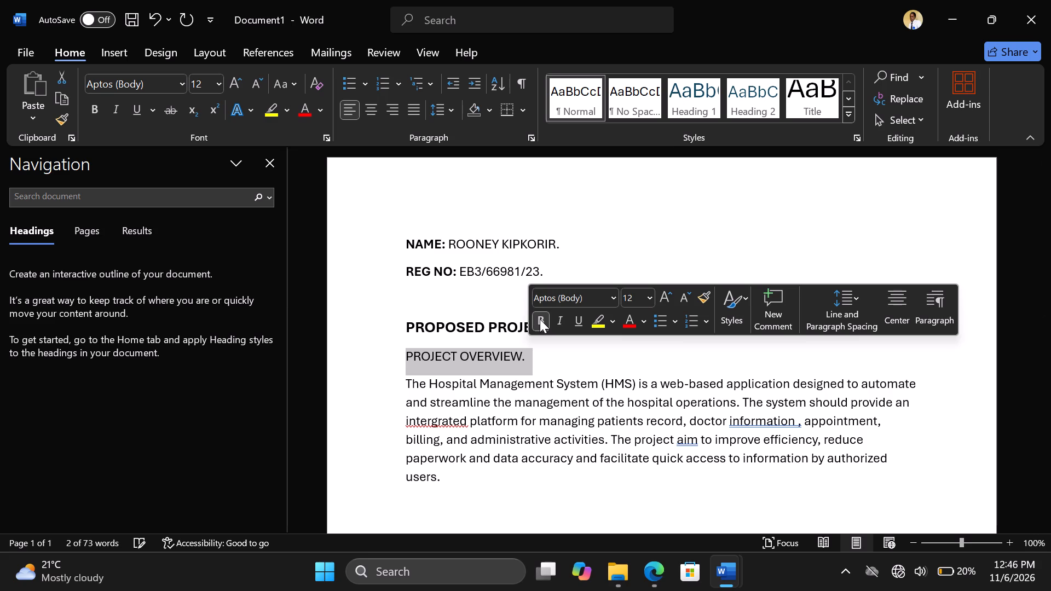
{"action": "left_click", "coordinate": [547, 347]}
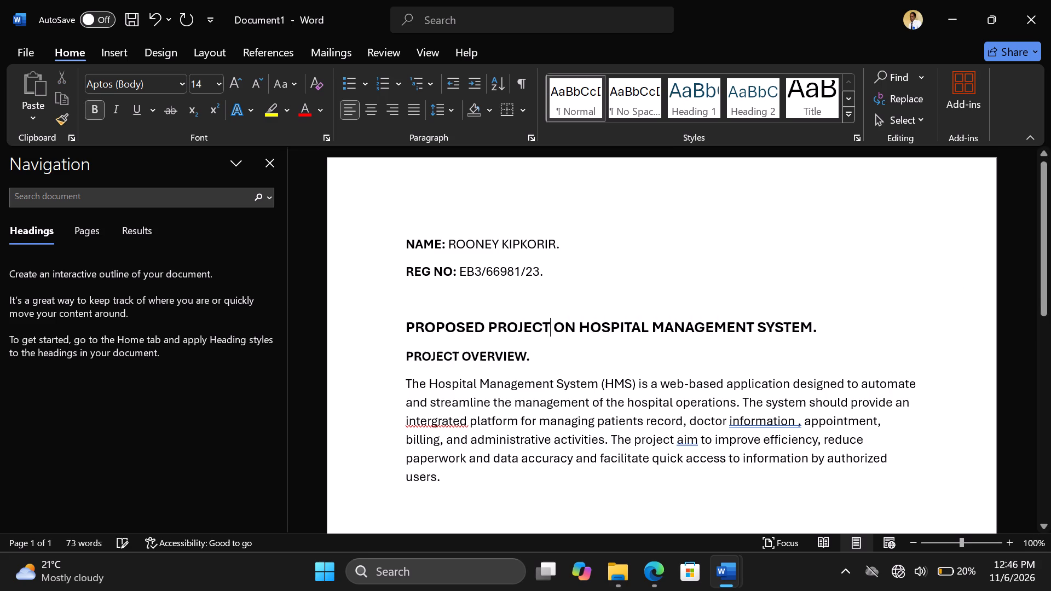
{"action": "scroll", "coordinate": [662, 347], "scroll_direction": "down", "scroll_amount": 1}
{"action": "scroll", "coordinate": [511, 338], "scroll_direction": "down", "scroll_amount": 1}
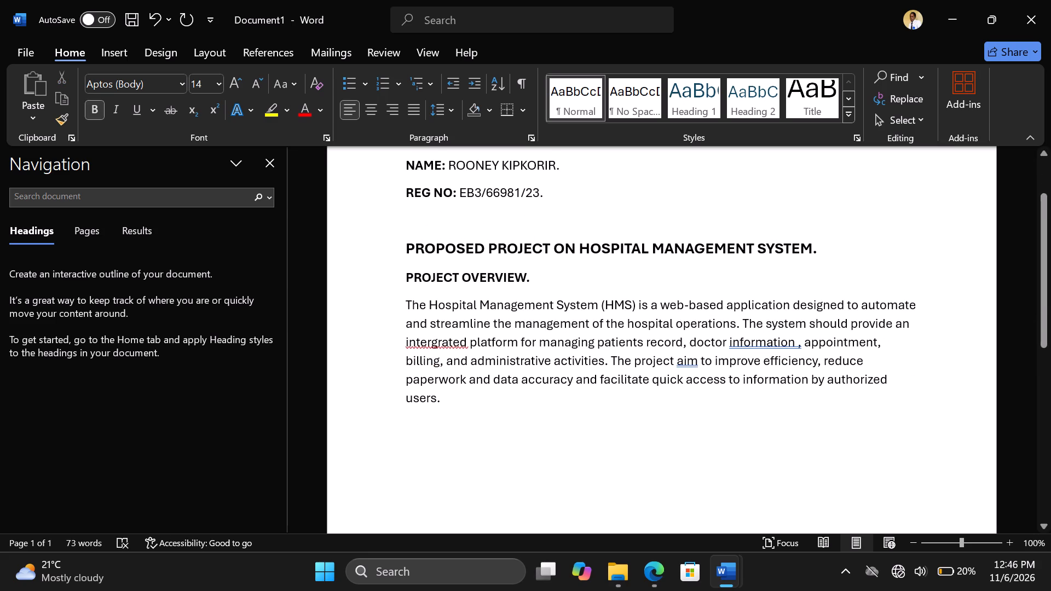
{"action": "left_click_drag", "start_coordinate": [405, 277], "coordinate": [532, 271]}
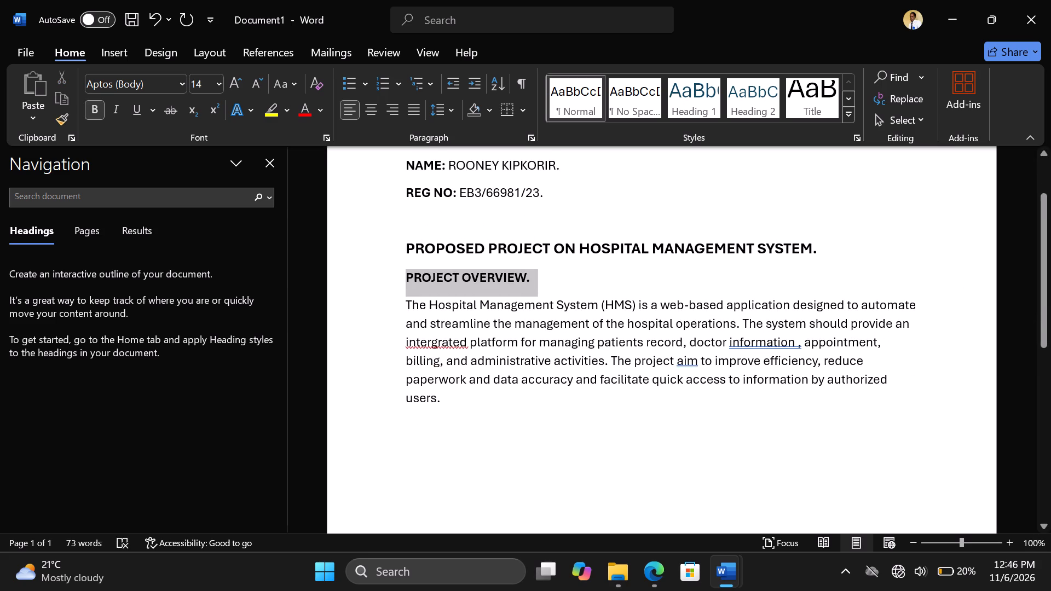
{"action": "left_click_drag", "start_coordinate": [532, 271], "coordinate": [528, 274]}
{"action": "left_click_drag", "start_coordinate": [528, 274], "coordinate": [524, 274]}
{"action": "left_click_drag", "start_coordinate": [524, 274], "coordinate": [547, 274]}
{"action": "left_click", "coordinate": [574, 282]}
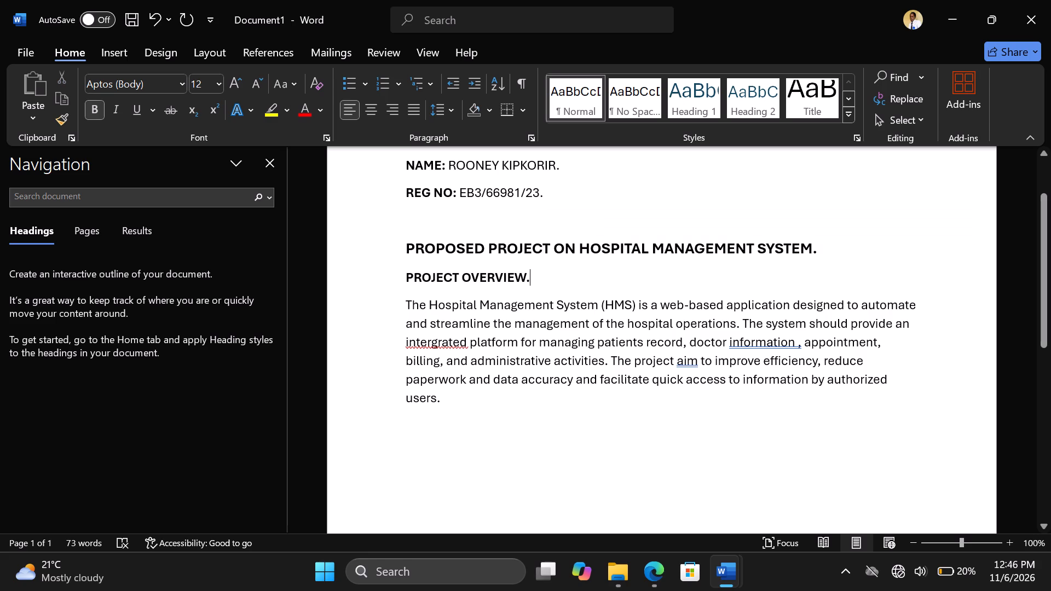
Underline the title line "PROPOSED PROJECT ON HOSPITAL MANAGEMENT SYSTEM.".
{"action": "scroll", "coordinate": [573, 243], "scroll_direction": "up", "scroll_amount": 4}
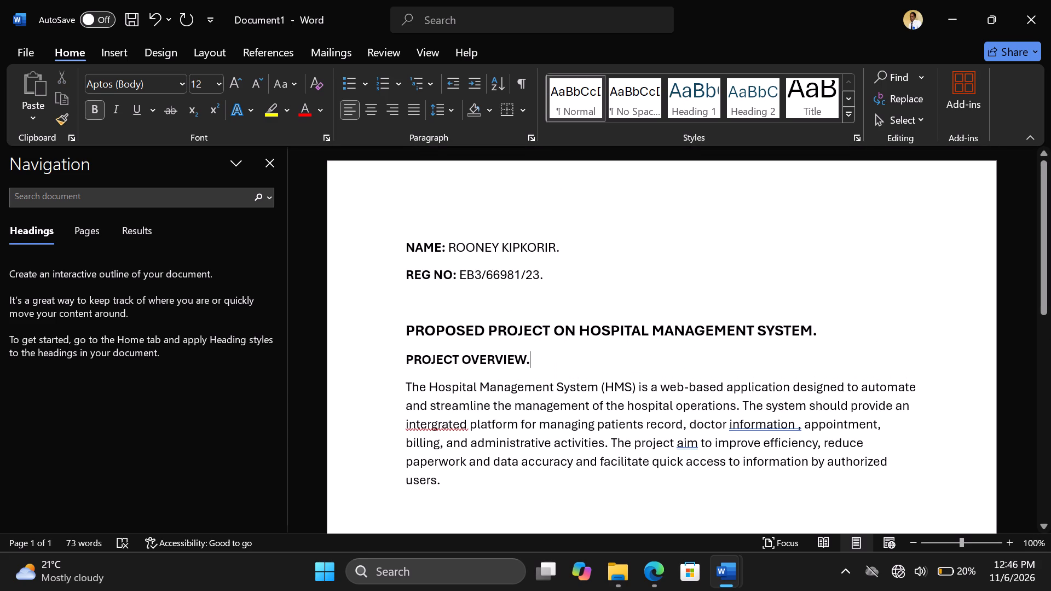
{"action": "left_click_drag", "start_coordinate": [407, 326], "coordinate": [810, 317]}
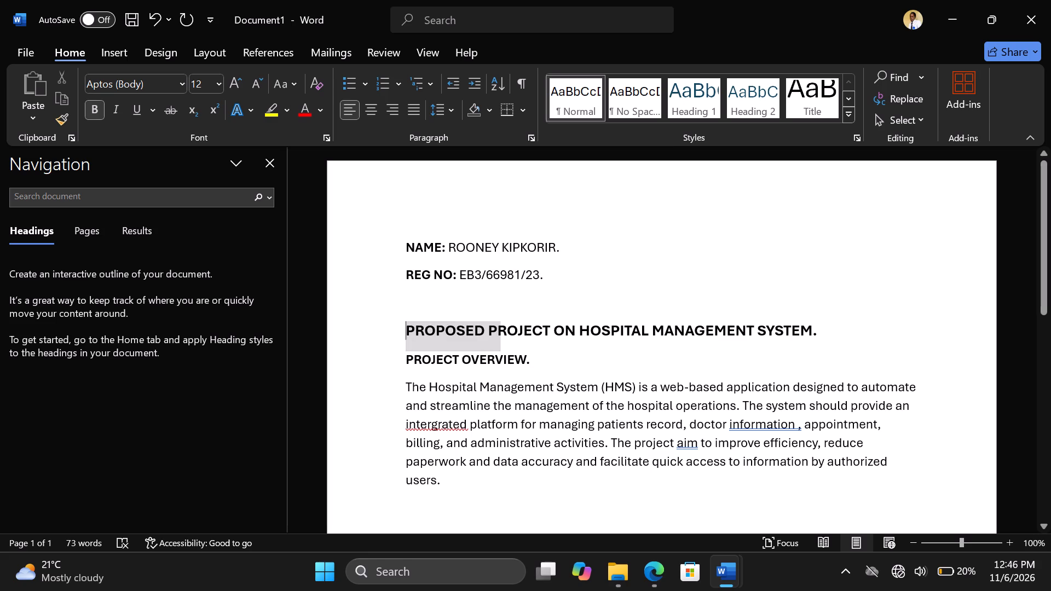
{"action": "left_click_drag", "start_coordinate": [810, 317], "coordinate": [820, 336]}
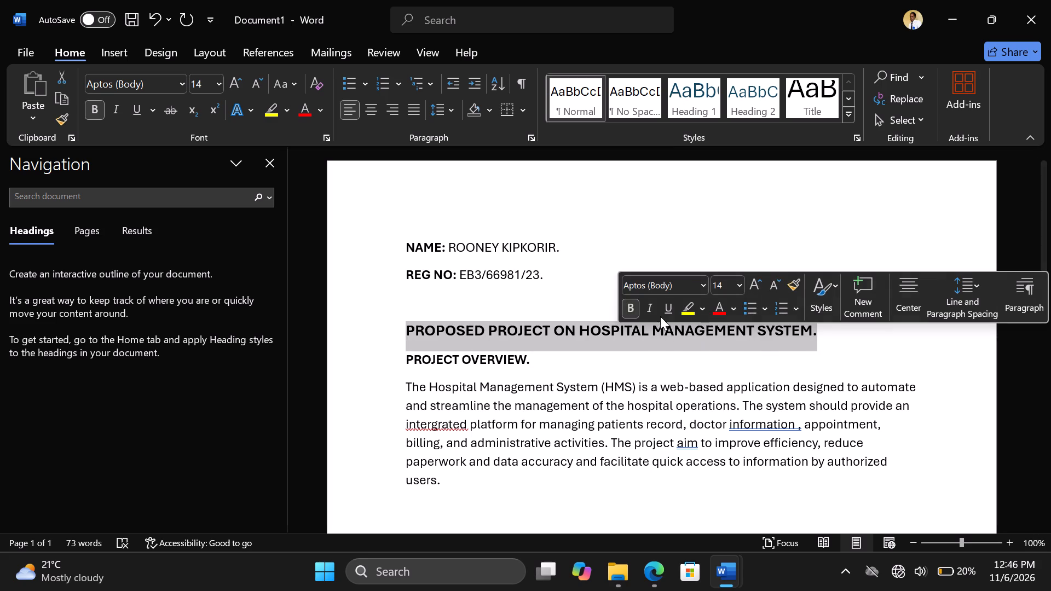
{"action": "left_click", "coordinate": [669, 310]}
{"action": "left_click", "coordinate": [608, 361]}
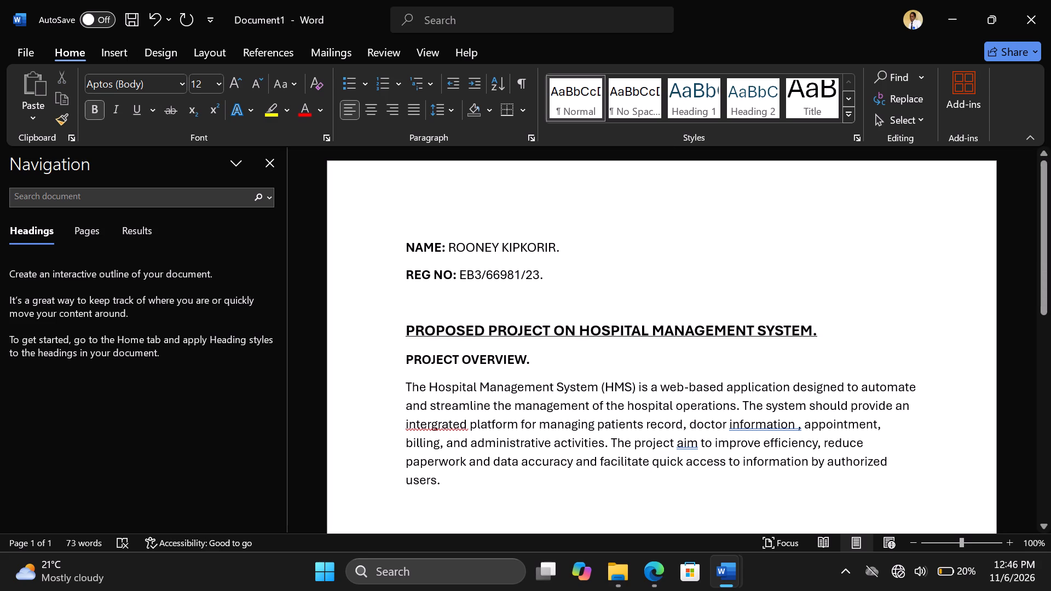
Add the heading line "FUNCTIONAL AREAS IN THE PROJECT." on a new line below the project overview paragraph.
{"action": "scroll", "coordinate": [719, 354], "scroll_direction": "down", "scroll_amount": 2}
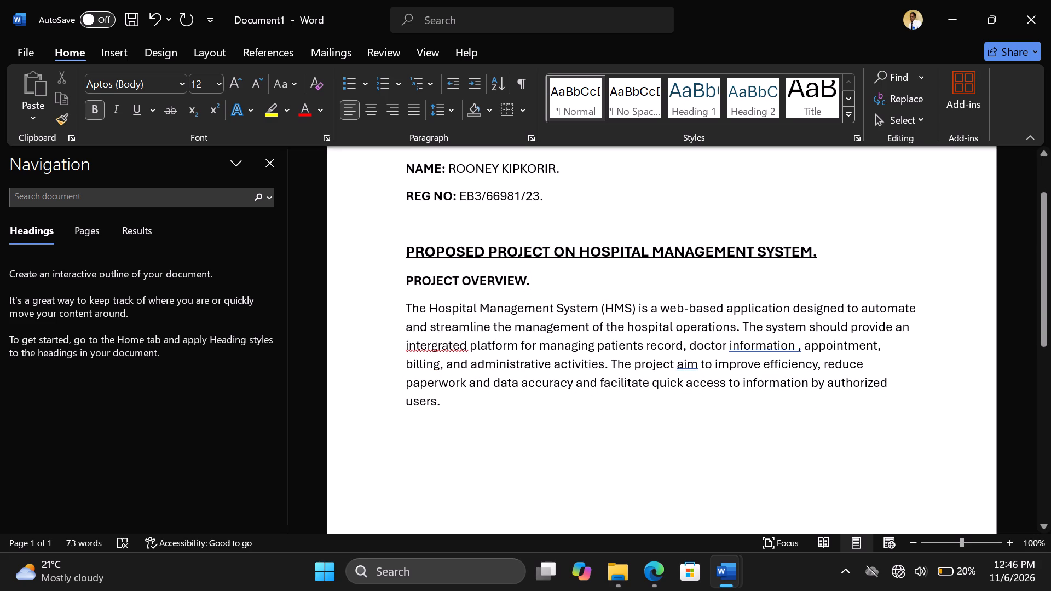
{"action": "scroll", "coordinate": [609, 391], "scroll_direction": "down", "scroll_amount": 1}
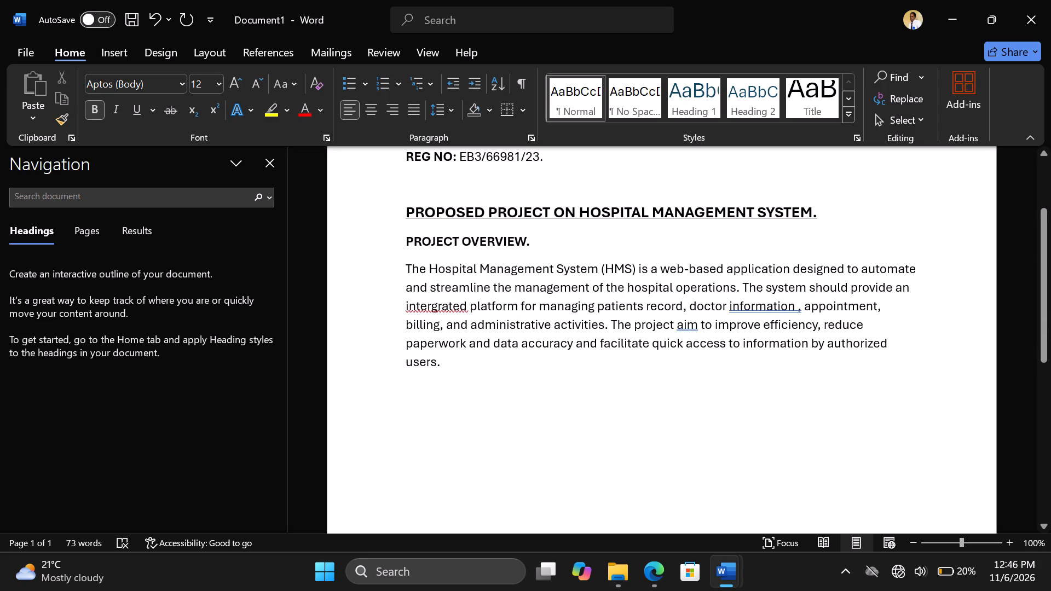
{"action": "left_click", "coordinate": [448, 368]}
{"action": "key", "text": "Return"}
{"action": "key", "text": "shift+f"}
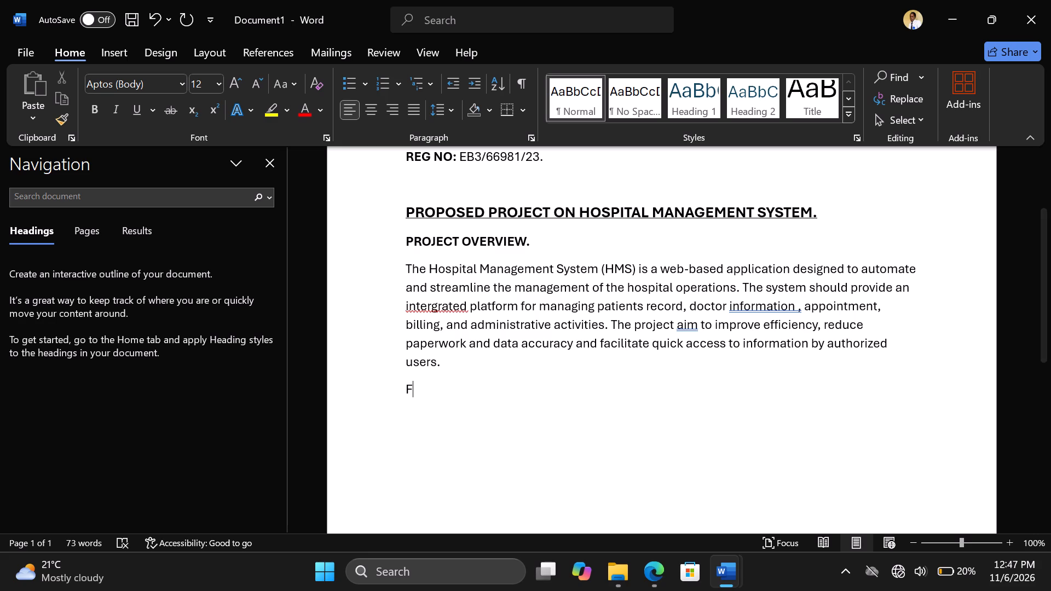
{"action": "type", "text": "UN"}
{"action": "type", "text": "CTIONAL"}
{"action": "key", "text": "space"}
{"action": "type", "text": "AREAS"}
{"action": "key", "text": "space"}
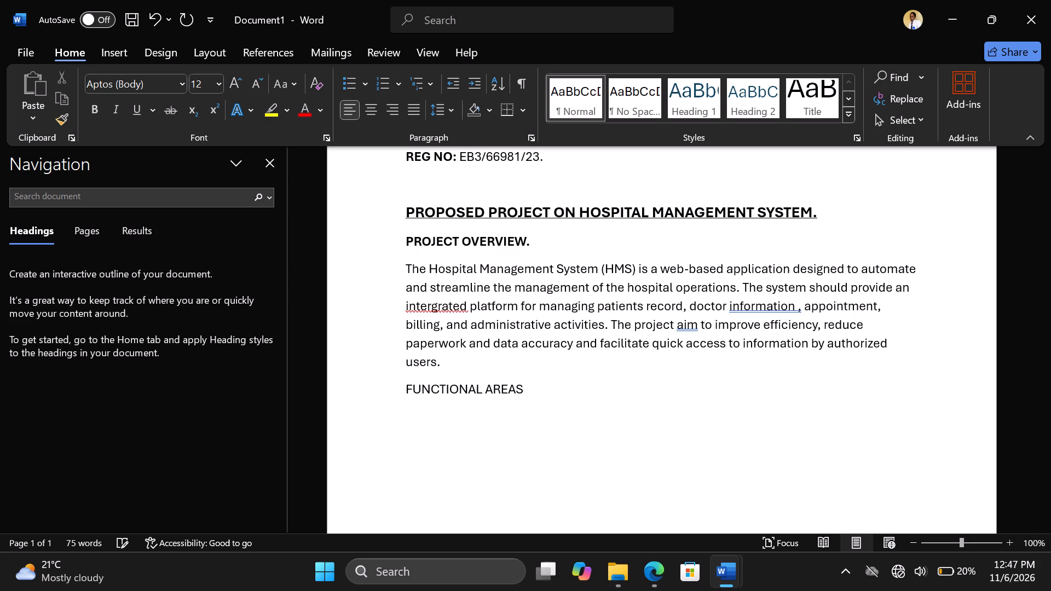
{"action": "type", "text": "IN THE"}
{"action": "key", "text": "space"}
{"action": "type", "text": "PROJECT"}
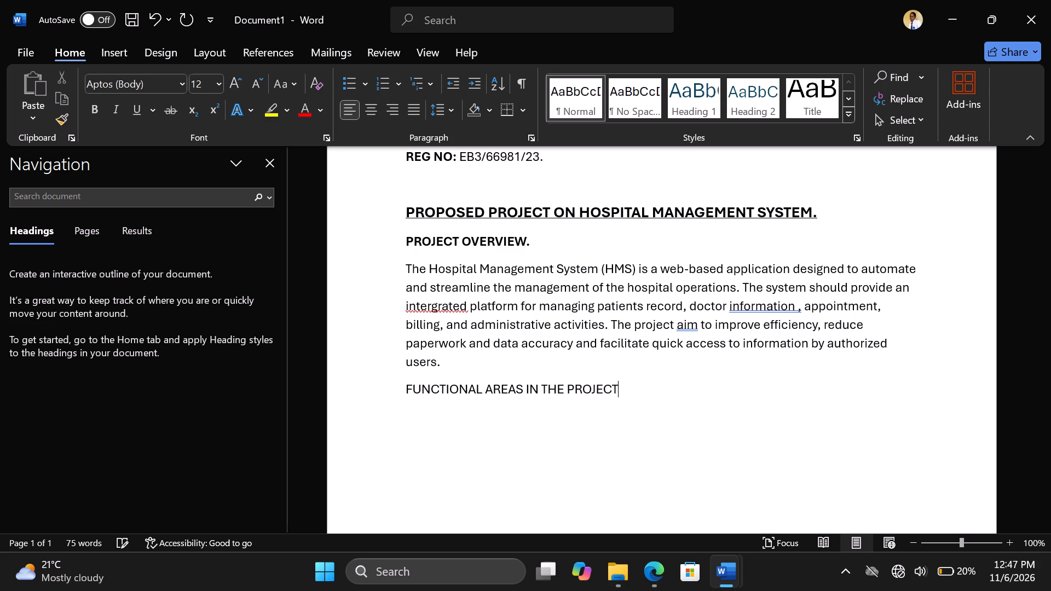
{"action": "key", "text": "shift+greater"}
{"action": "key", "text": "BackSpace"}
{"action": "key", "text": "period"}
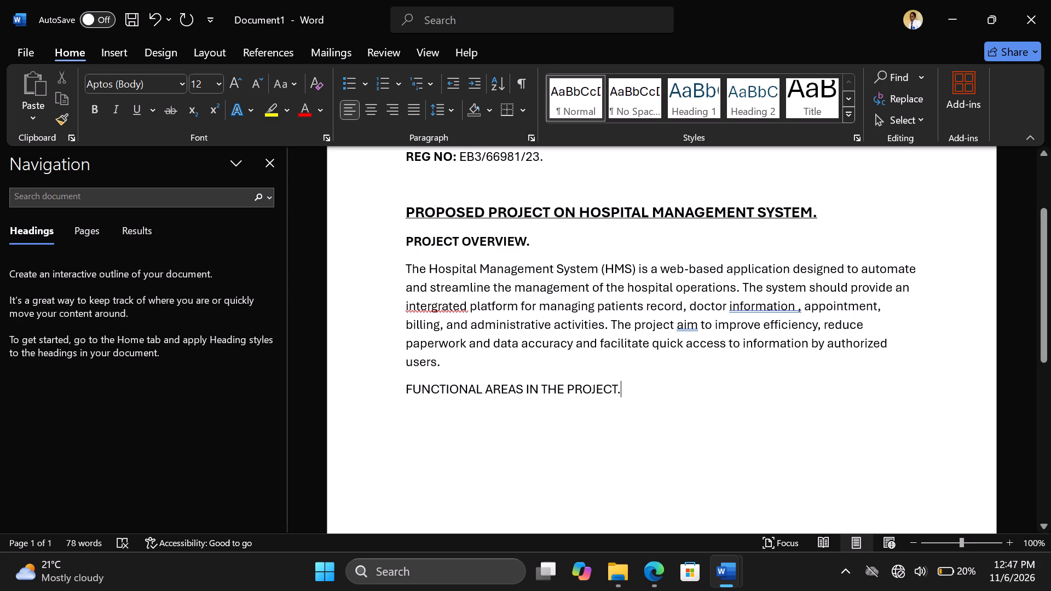
Make the "FUNCTIONAL AREAS IN THE PROJECT." heading bold.
{"action": "left_click_drag", "start_coordinate": [405, 389], "coordinate": [521, 383]}
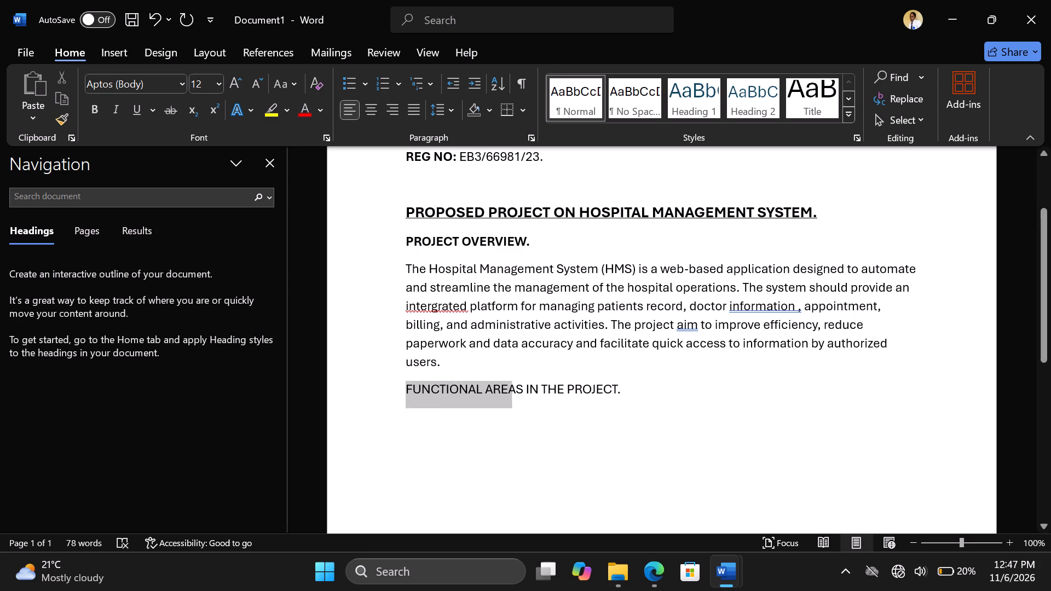
{"action": "left_click_drag", "start_coordinate": [521, 383], "coordinate": [626, 391]}
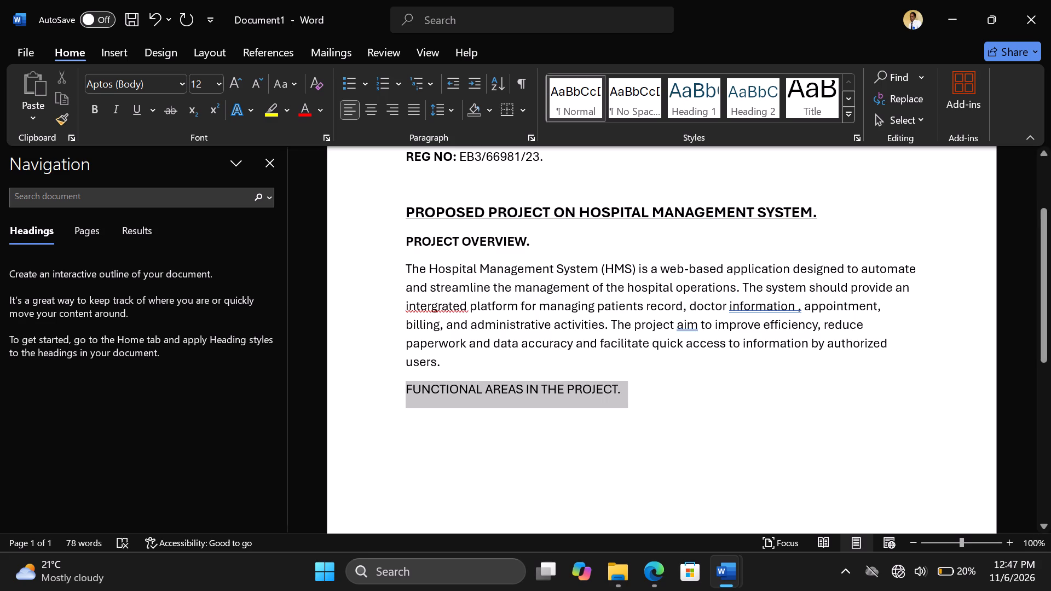
{"action": "left_click_drag", "start_coordinate": [626, 391], "coordinate": [621, 391]}
{"action": "left_click", "coordinate": [631, 366]}
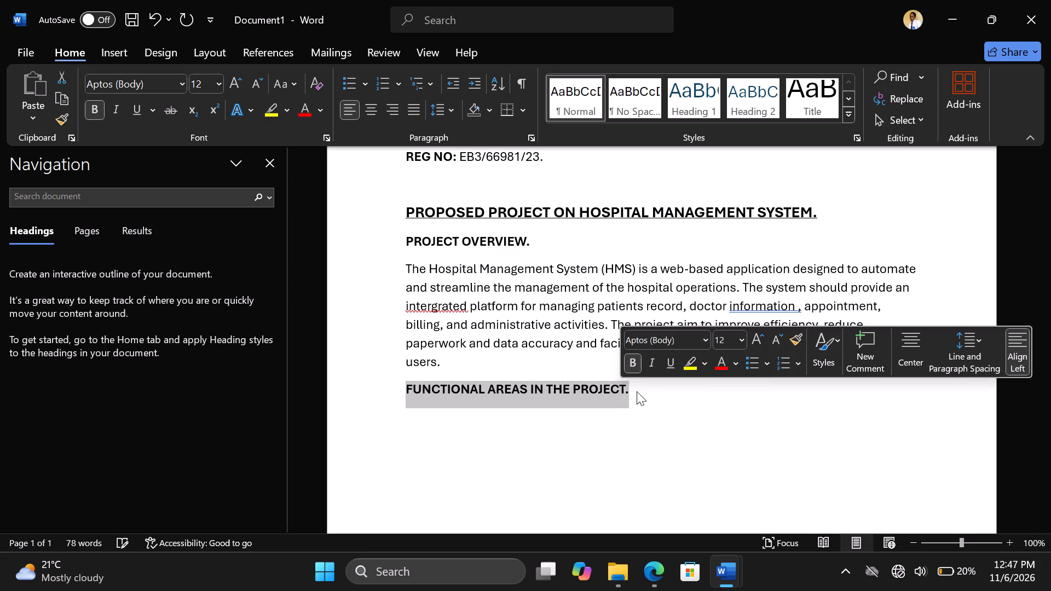
{"action": "left_click", "coordinate": [646, 393]}
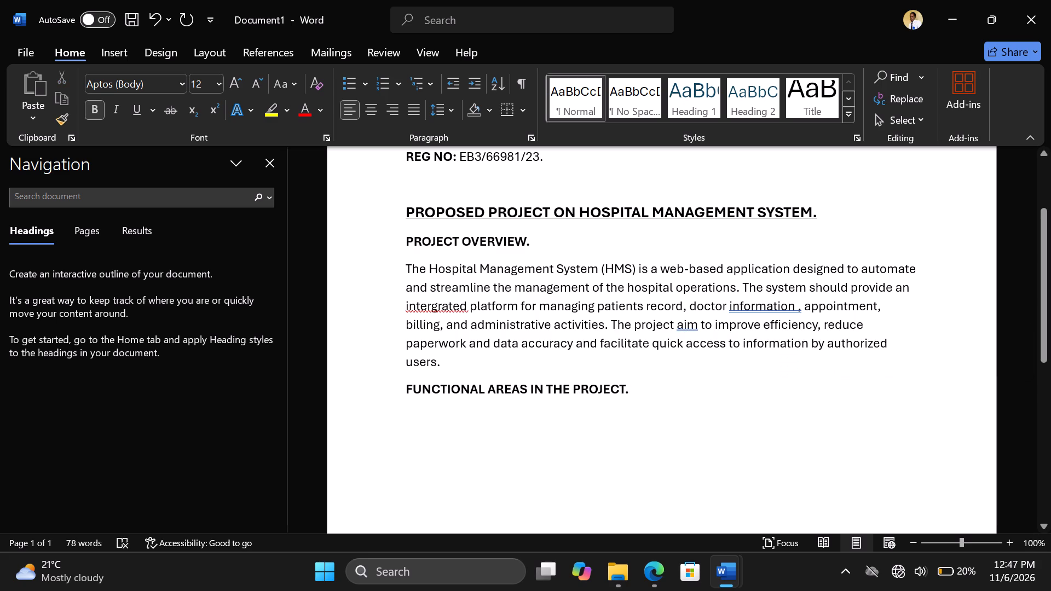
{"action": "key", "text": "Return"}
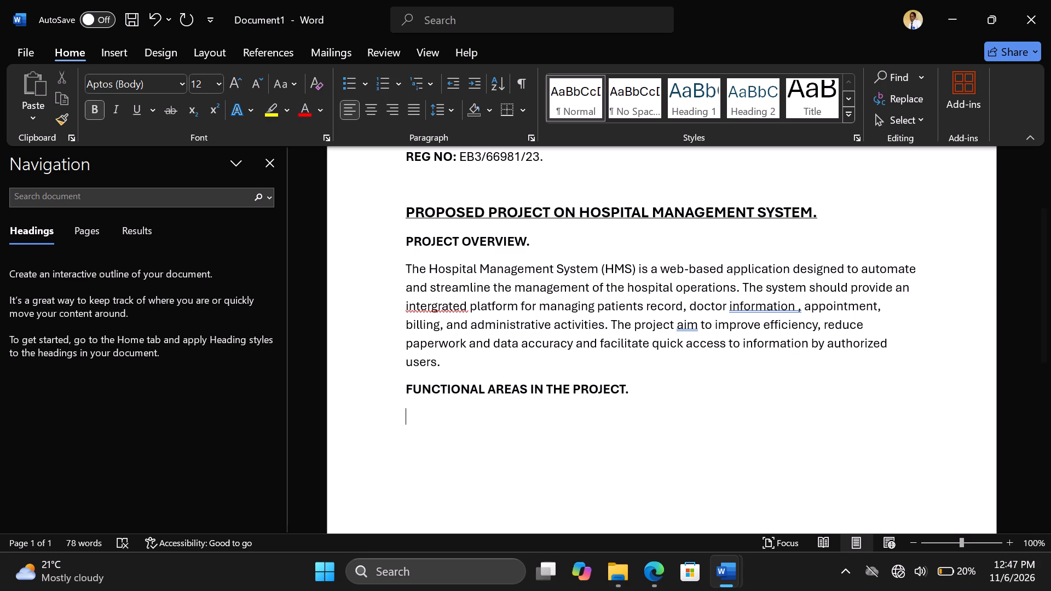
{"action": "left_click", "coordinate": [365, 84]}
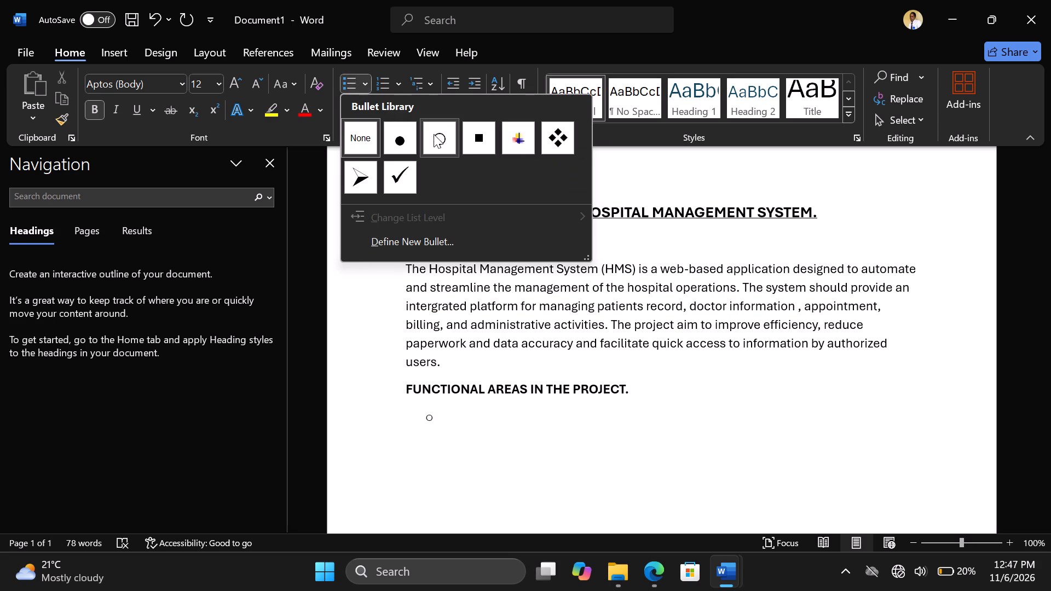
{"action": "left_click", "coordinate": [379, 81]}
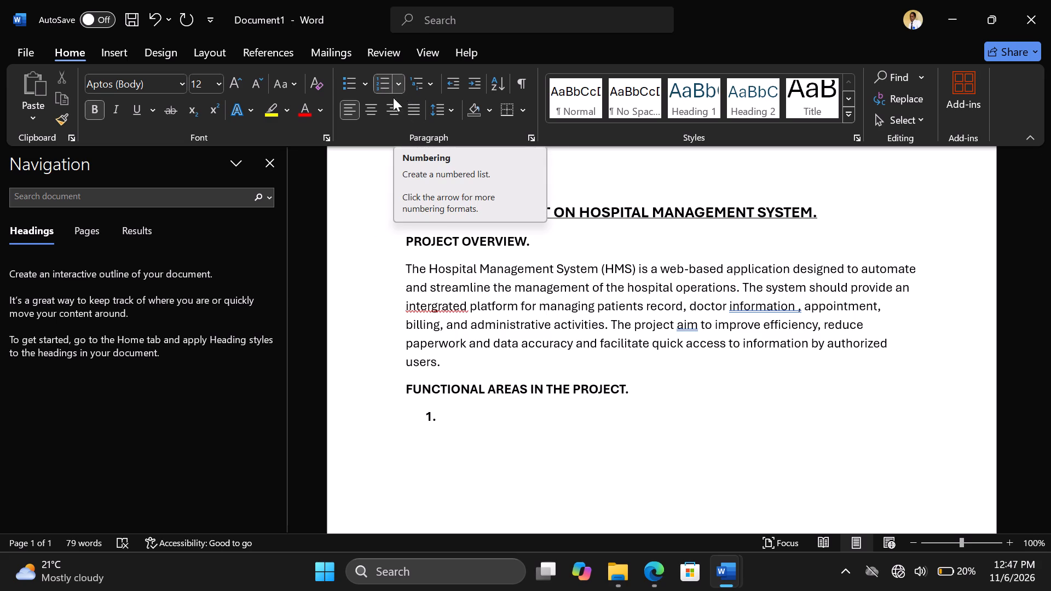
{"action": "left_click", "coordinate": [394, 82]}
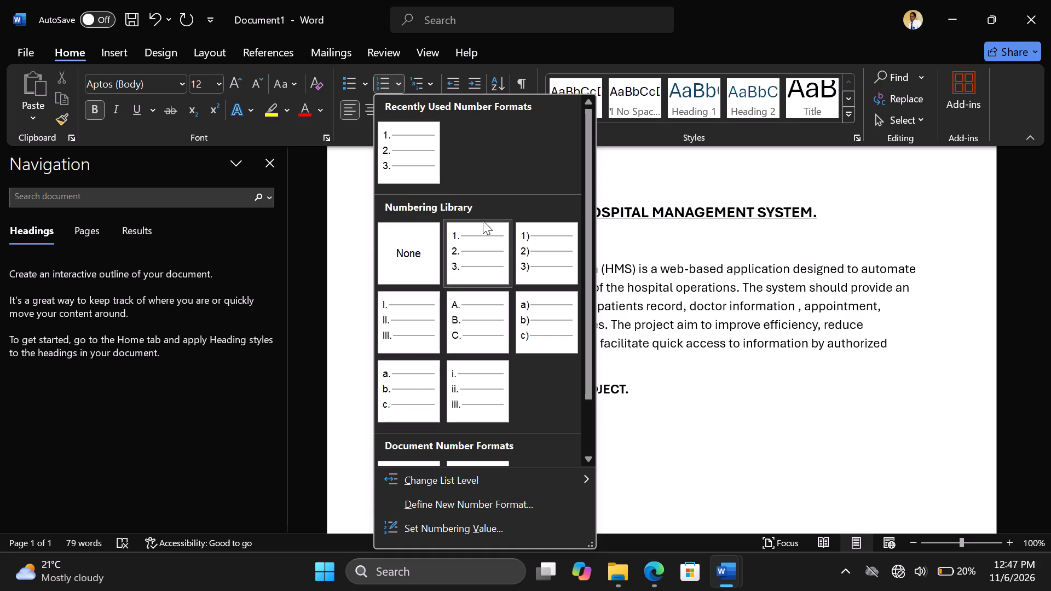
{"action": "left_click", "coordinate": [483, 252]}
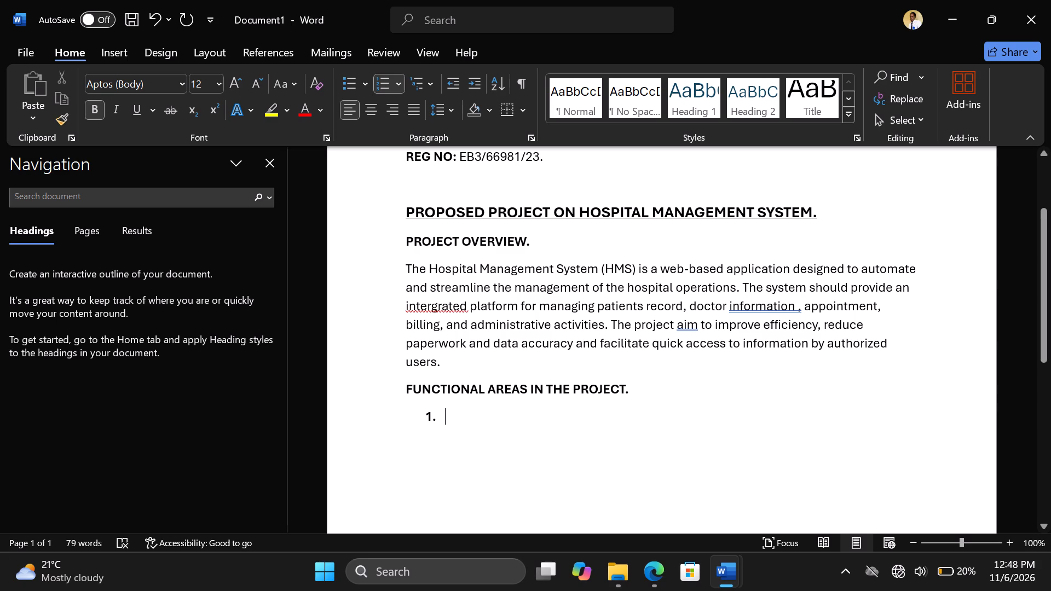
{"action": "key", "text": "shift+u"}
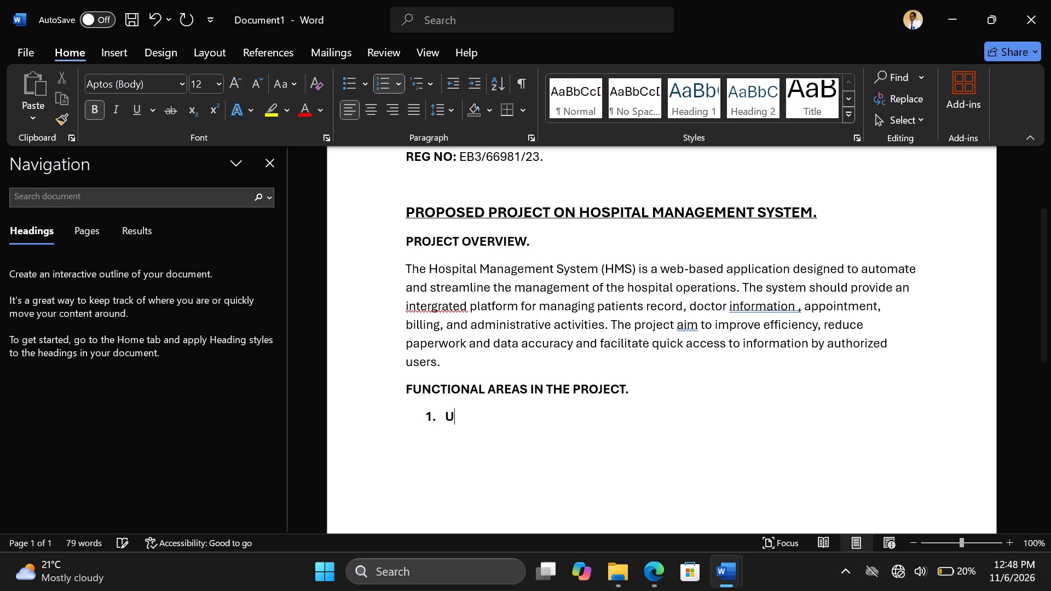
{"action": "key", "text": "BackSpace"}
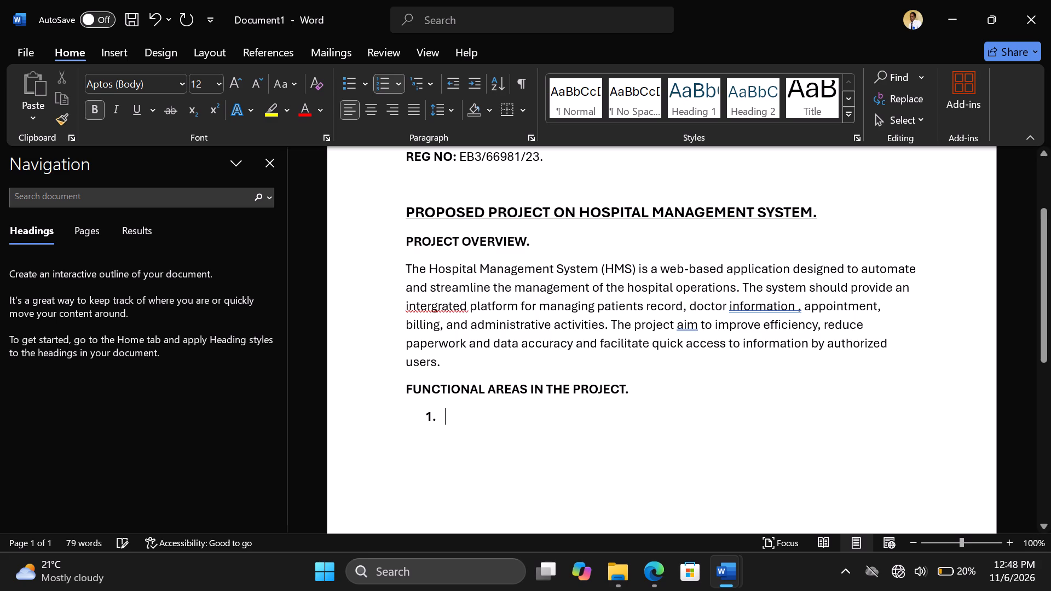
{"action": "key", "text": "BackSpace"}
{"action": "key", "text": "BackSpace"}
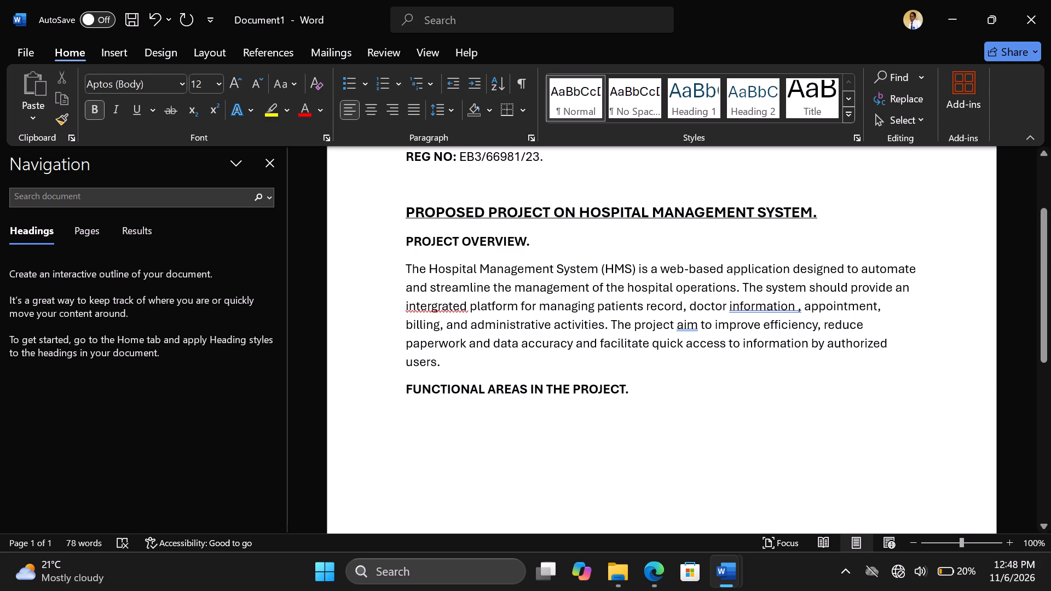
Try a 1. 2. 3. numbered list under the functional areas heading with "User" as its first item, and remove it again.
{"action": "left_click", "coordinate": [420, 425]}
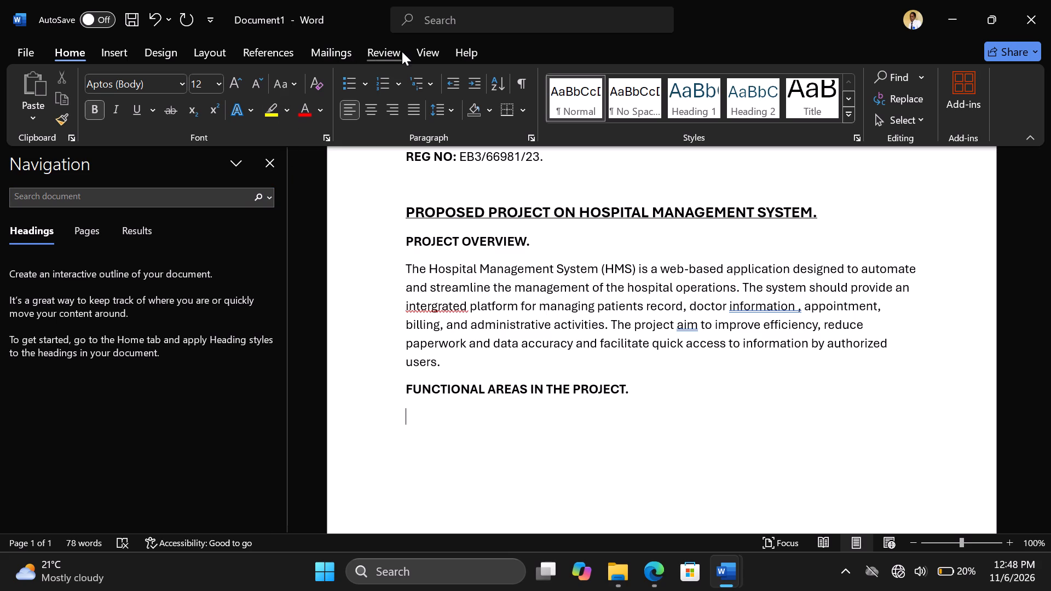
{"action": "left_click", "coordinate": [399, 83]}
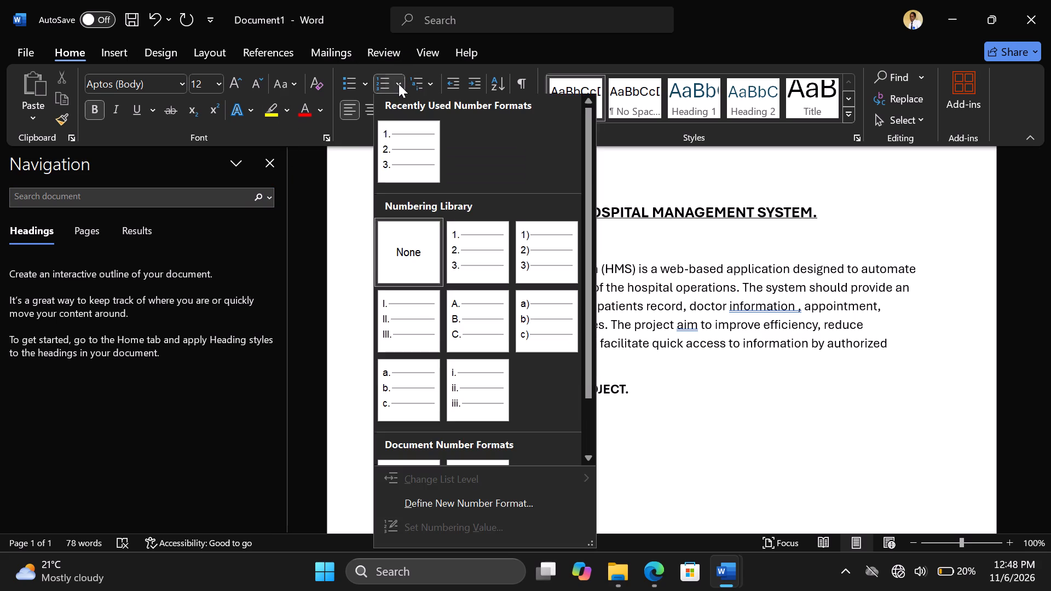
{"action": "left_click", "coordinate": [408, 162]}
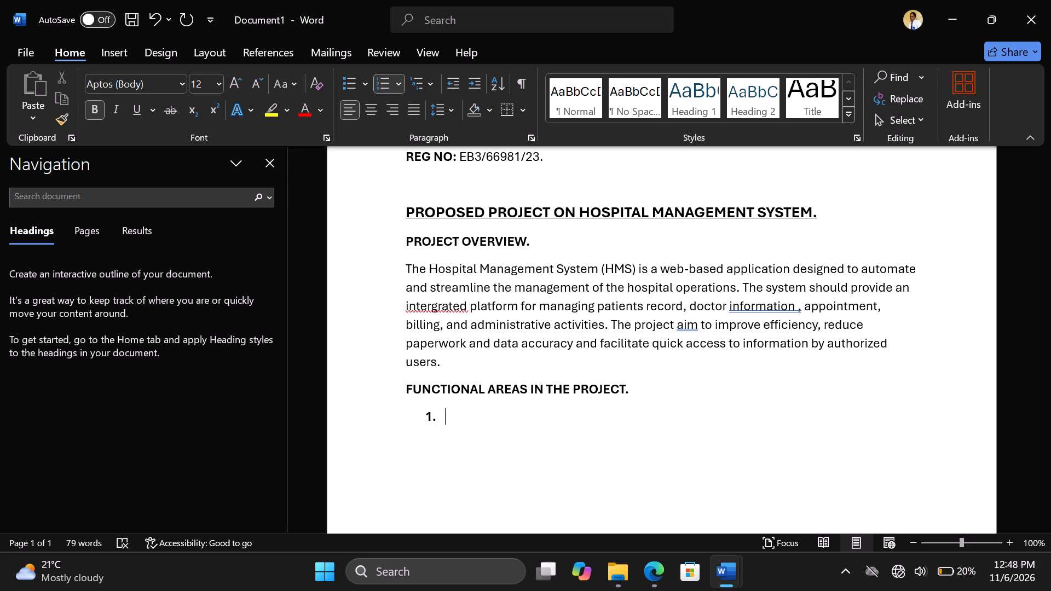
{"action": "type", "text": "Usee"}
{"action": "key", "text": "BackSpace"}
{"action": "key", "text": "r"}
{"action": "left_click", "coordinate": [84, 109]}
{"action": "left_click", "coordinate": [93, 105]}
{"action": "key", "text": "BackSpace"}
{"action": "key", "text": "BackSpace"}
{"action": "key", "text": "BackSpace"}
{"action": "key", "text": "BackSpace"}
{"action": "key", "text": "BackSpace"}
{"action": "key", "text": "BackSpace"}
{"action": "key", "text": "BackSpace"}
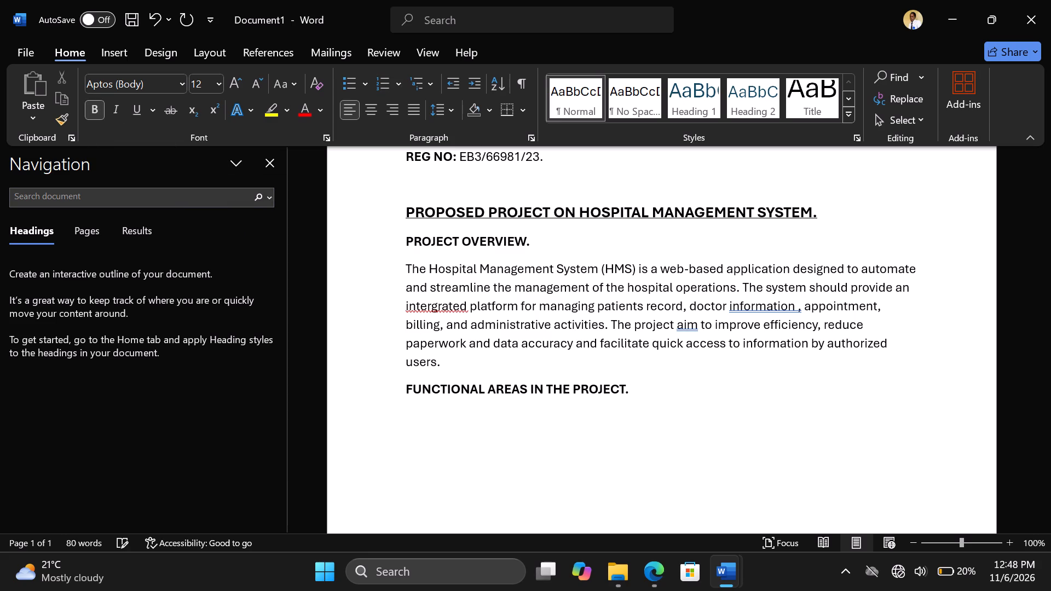
Start a solid round bulleted list in non-bold text on a new line below the "FUNCTIONAL AREAS IN THE PROJECT." heading.
{"action": "key", "text": "Return"}
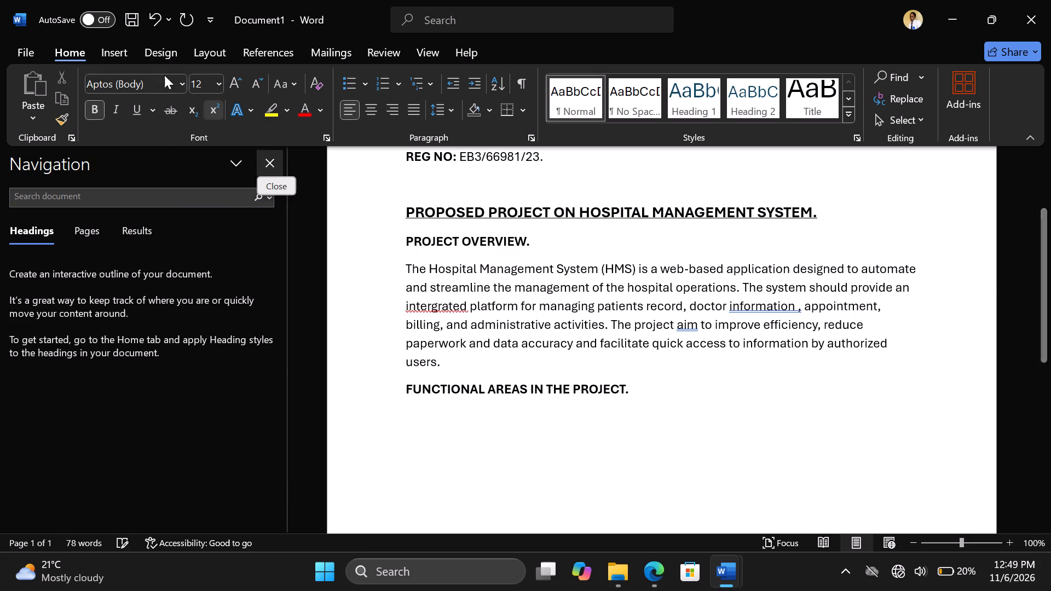
{"action": "left_click", "coordinate": [97, 104]}
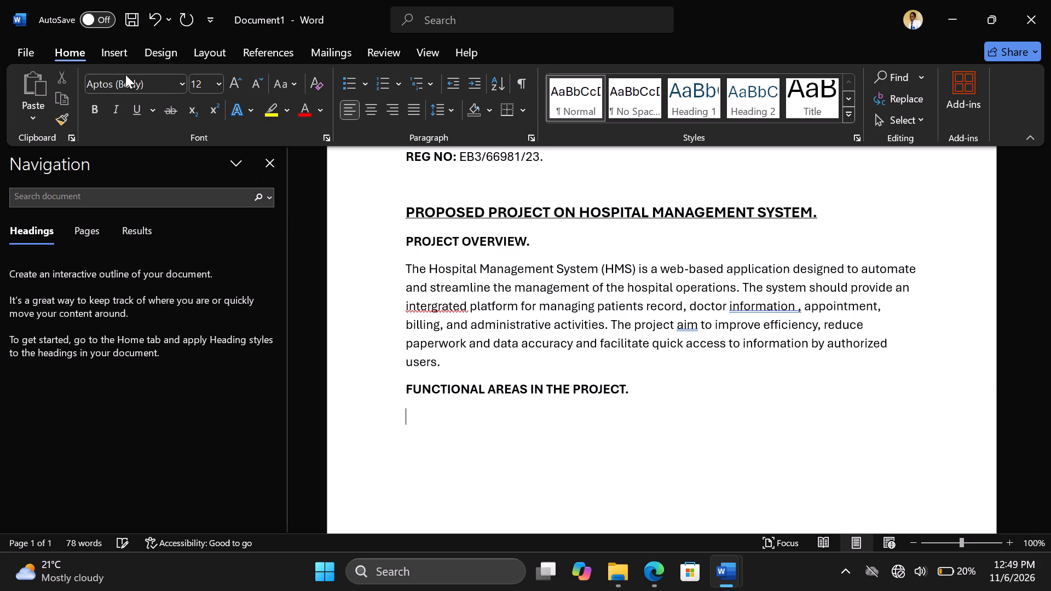
{"action": "left_click", "coordinate": [362, 82]}
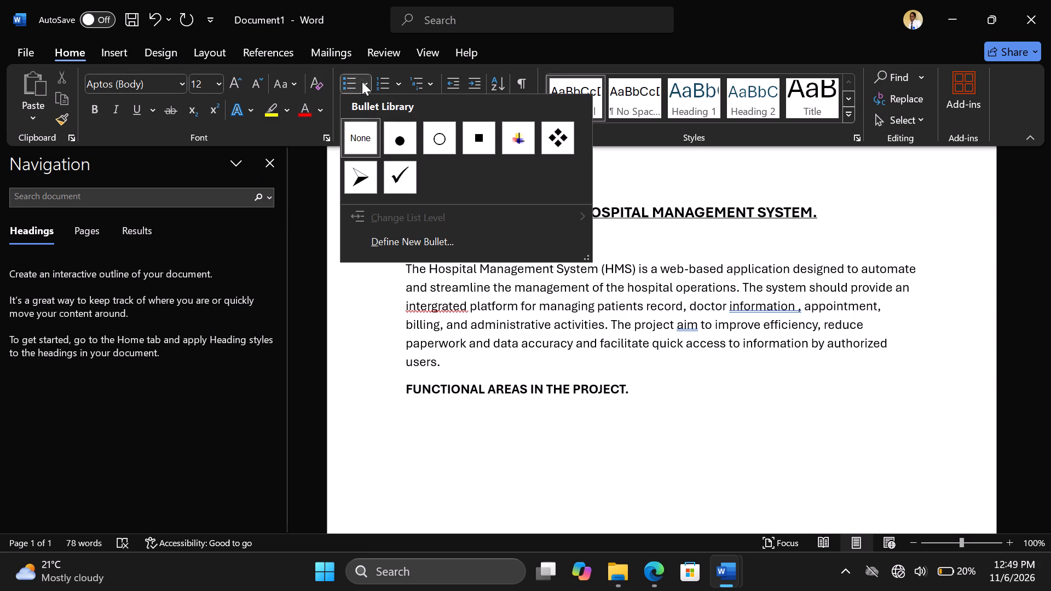
{"action": "left_click", "coordinate": [397, 142]}
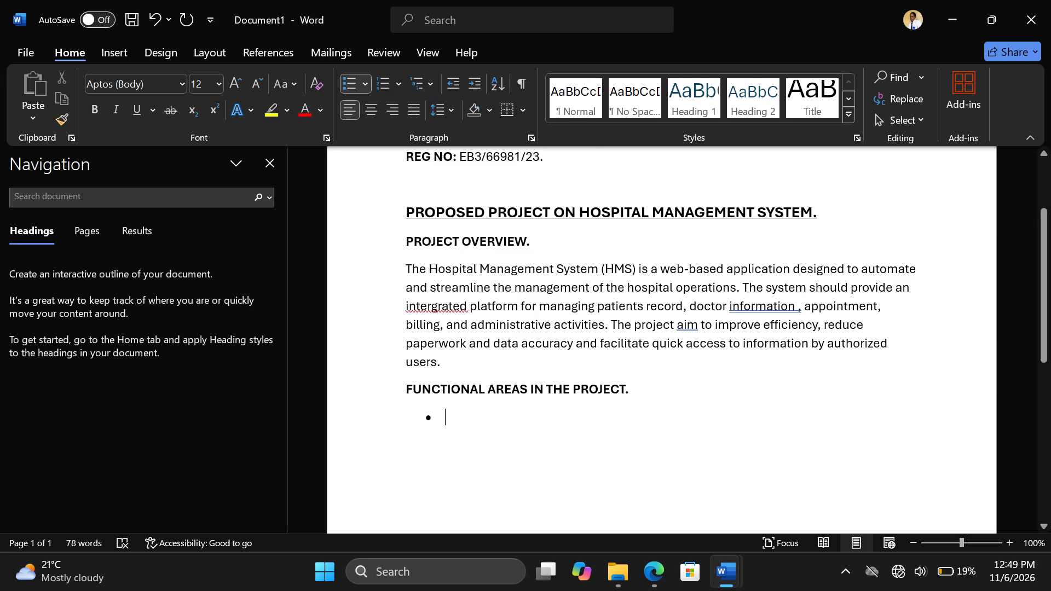
Enter "User authentication and authorization." as the first bullet item under the functional areas heading.
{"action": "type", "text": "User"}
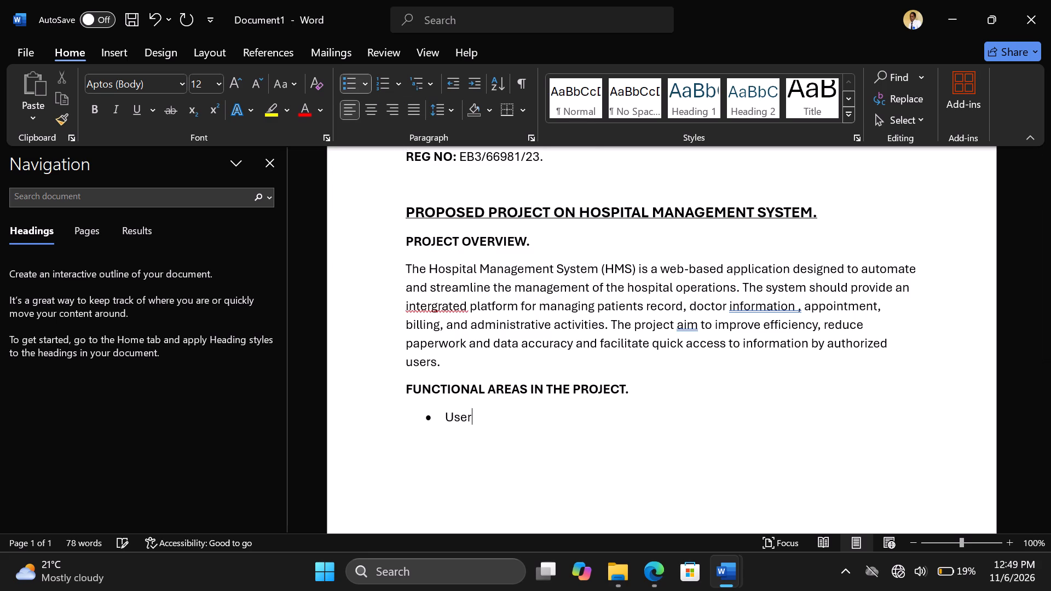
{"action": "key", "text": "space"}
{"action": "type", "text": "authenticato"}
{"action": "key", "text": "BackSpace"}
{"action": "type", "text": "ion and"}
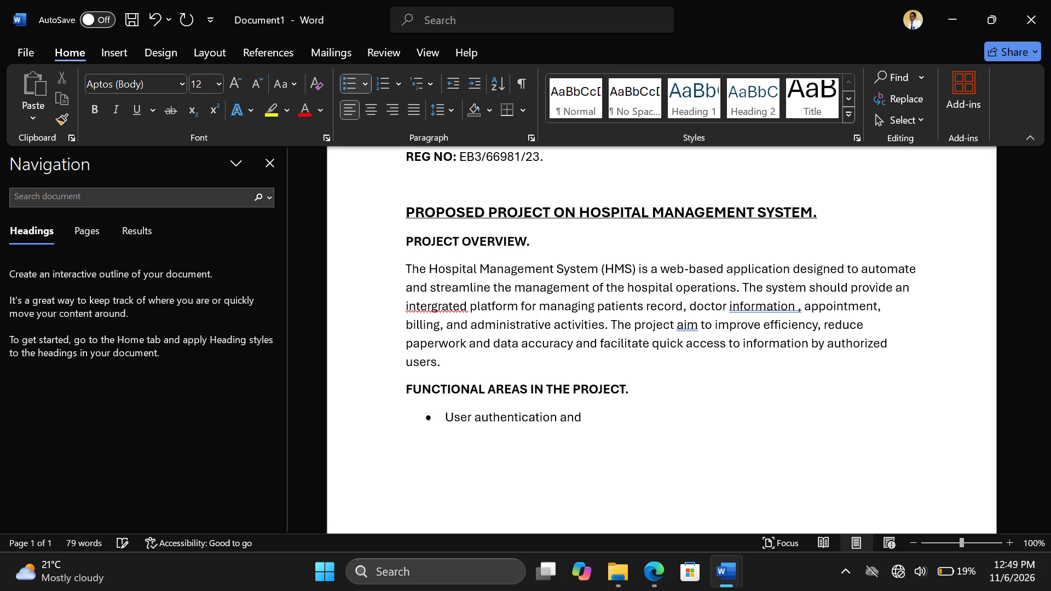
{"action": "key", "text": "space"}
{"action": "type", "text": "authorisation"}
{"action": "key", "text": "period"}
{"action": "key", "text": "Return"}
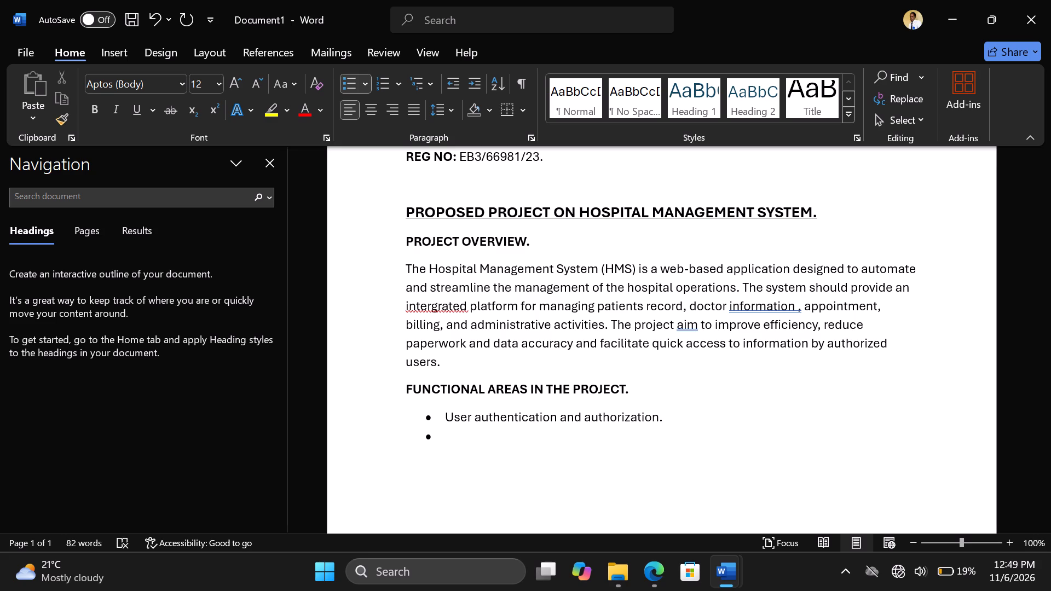
Add "Patience management." as the second bullet item in the functional areas list.
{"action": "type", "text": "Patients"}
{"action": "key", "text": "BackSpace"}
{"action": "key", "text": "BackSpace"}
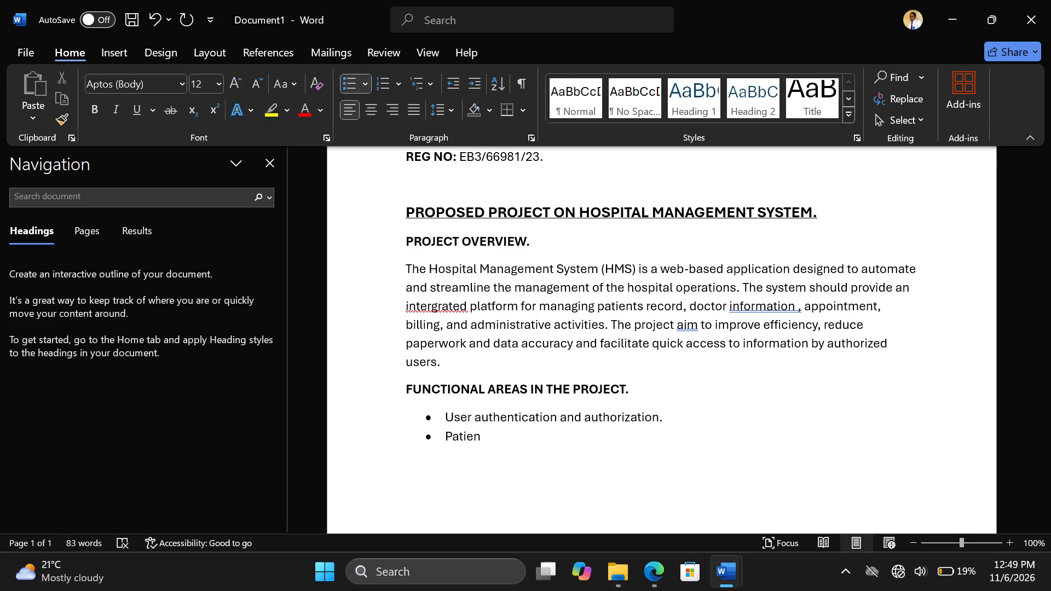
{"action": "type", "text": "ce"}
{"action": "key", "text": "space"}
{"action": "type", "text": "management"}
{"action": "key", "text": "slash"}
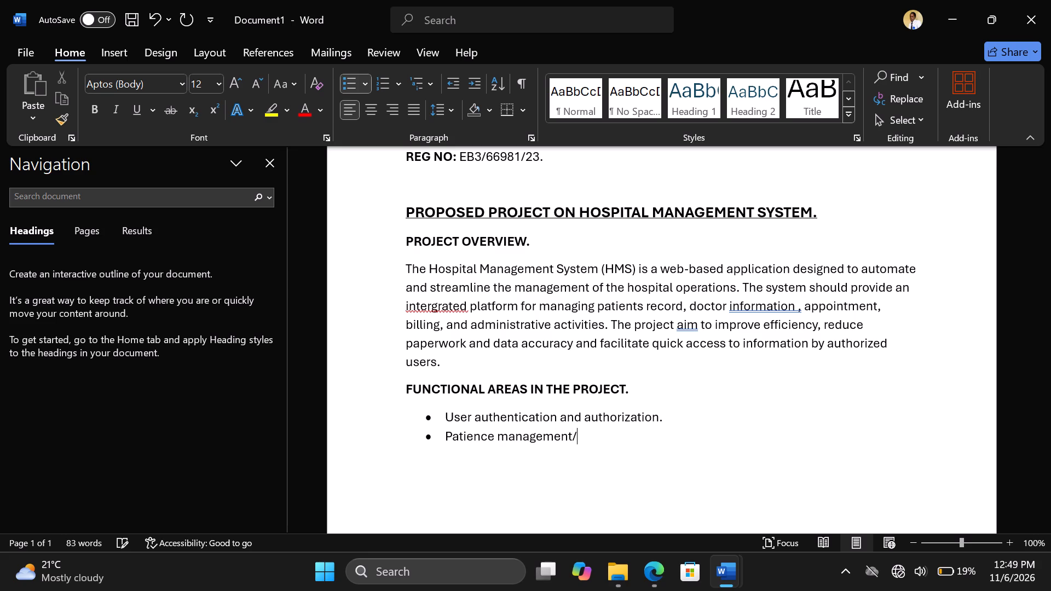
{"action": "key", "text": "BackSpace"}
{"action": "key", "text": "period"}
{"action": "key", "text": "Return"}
Add "Doctor management." as the third bullet item in the functional areas list.
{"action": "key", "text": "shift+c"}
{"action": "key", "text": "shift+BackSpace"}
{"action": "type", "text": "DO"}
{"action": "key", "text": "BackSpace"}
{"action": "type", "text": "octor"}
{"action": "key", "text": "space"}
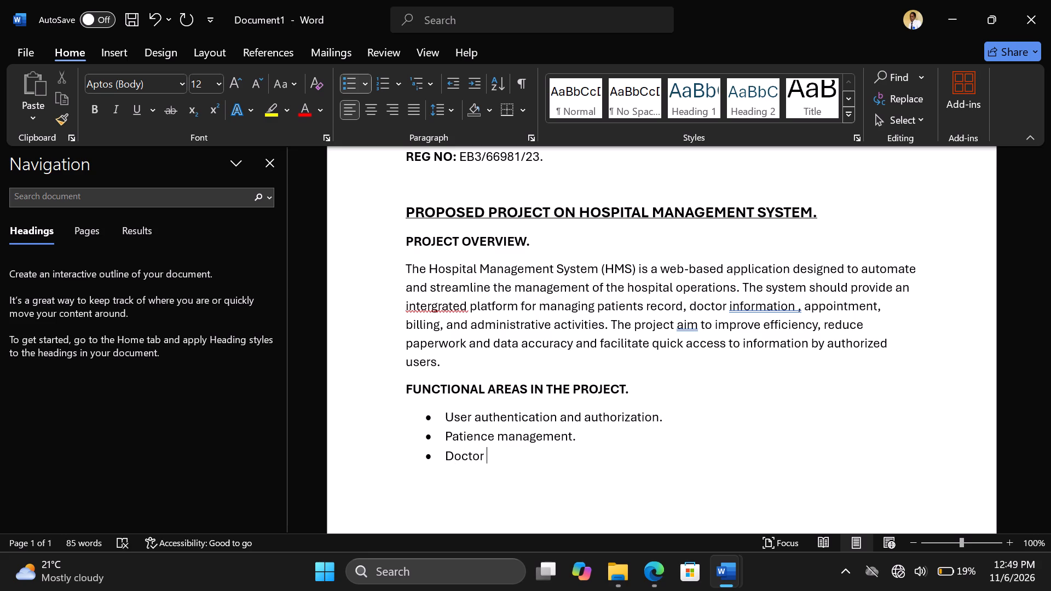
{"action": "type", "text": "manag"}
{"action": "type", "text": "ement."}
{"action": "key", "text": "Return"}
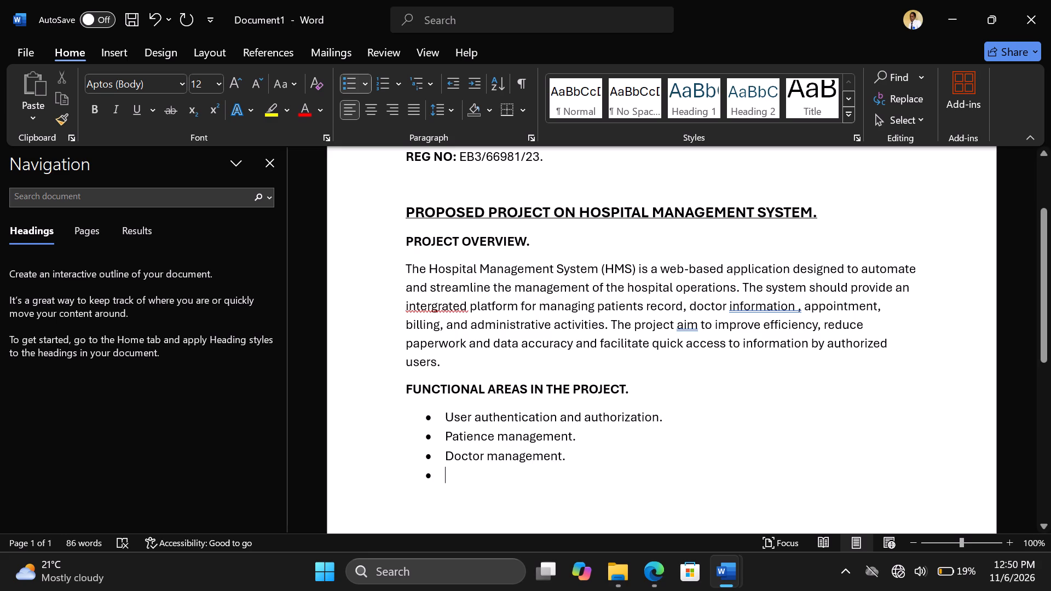
Add "Appointment Management." as the fourth bullet item in the functional areas list.
{"action": "scroll", "coordinate": [570, 308], "scroll_direction": "down", "scroll_amount": 4}
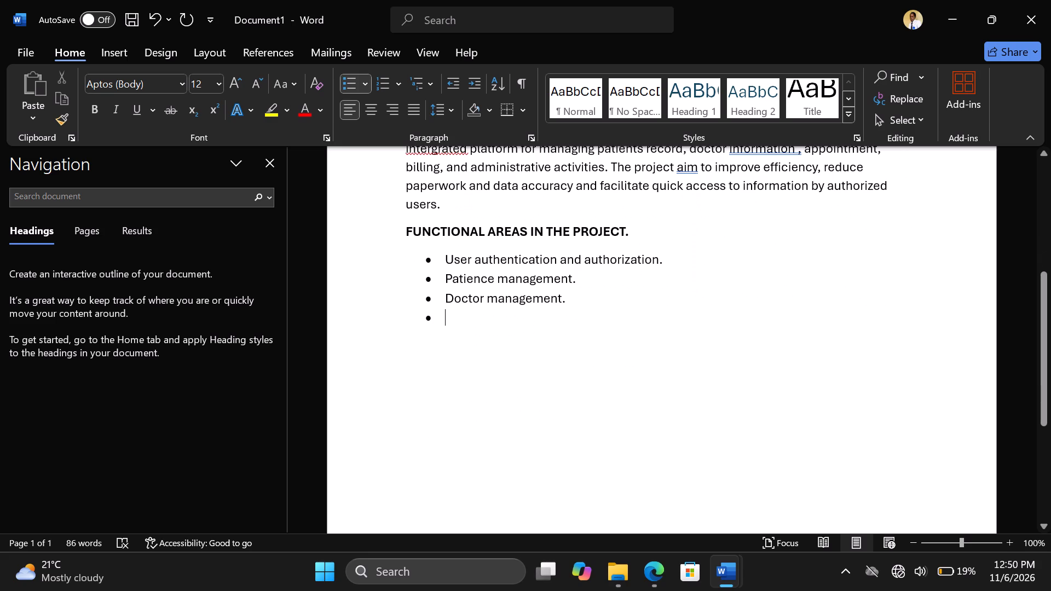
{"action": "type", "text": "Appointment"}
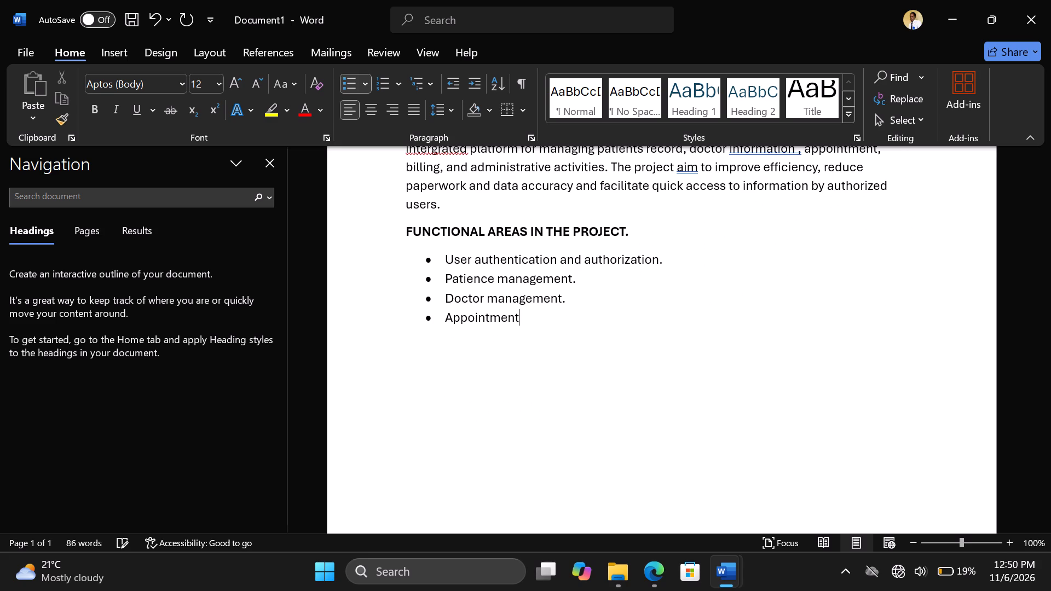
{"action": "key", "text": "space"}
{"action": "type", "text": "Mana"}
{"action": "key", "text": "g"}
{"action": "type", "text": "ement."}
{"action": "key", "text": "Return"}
Add "Medical record management." as the fifth bullet item in the functional areas list.
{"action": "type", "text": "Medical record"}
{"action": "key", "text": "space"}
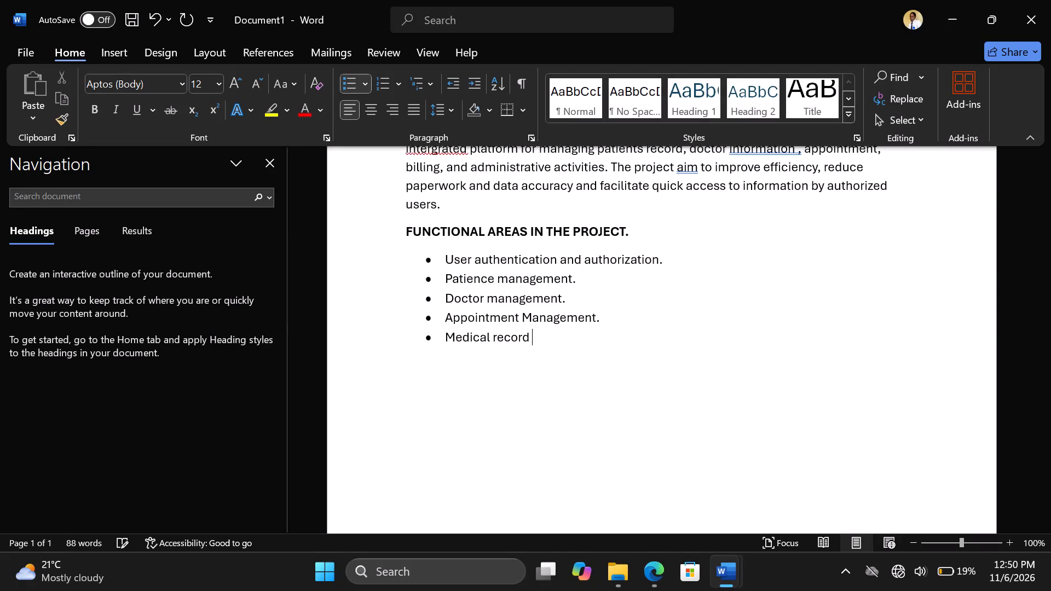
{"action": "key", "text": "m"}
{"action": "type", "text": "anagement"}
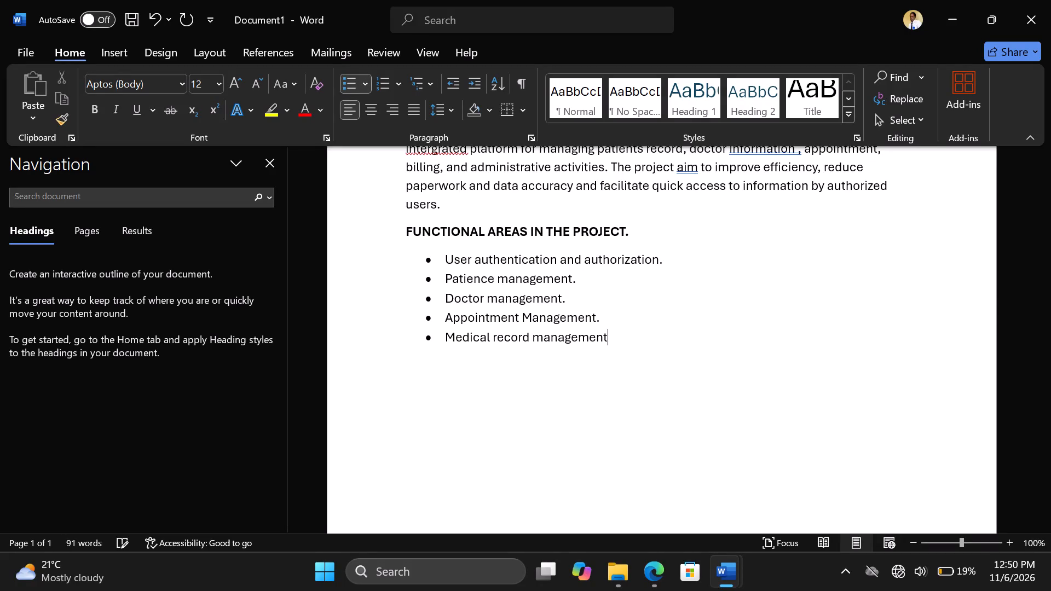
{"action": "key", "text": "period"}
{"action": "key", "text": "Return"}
Add "Billing and payment management." as the sixth bullet item in the functional areas list.
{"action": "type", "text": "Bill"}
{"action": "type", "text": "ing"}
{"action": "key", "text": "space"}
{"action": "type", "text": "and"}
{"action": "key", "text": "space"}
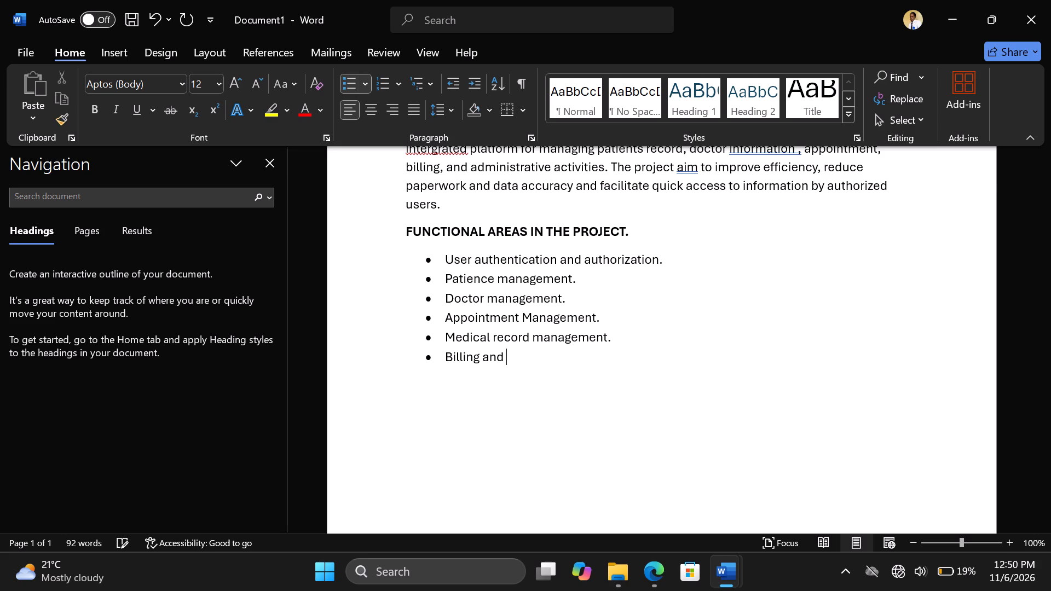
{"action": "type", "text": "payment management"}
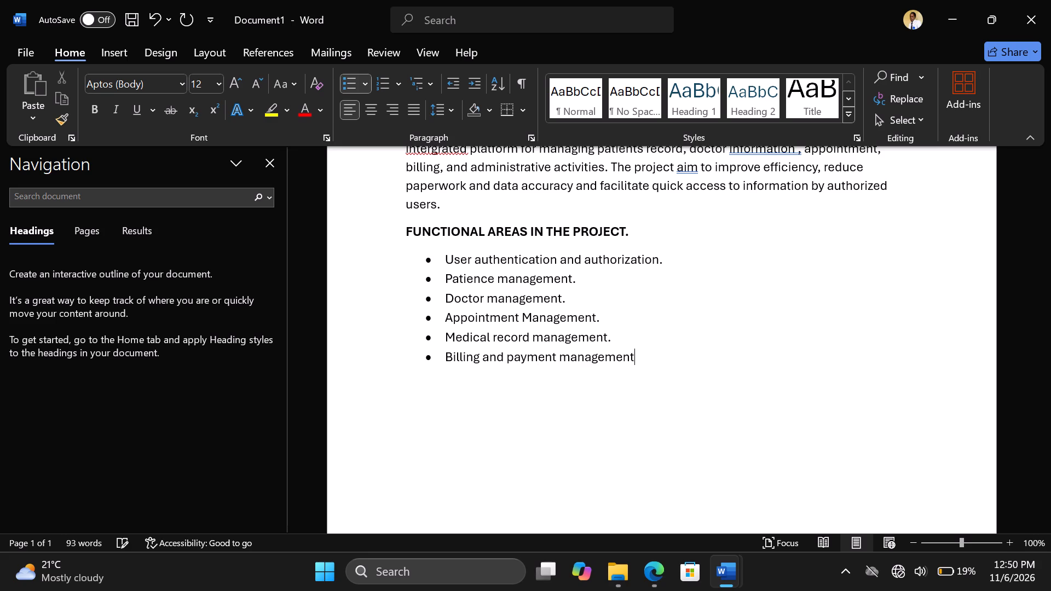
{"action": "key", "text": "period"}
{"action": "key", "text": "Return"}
Add "Pharmacy management." as the seventh bullet item in the functional areas list, with the word Pharmacy spelled correctly.
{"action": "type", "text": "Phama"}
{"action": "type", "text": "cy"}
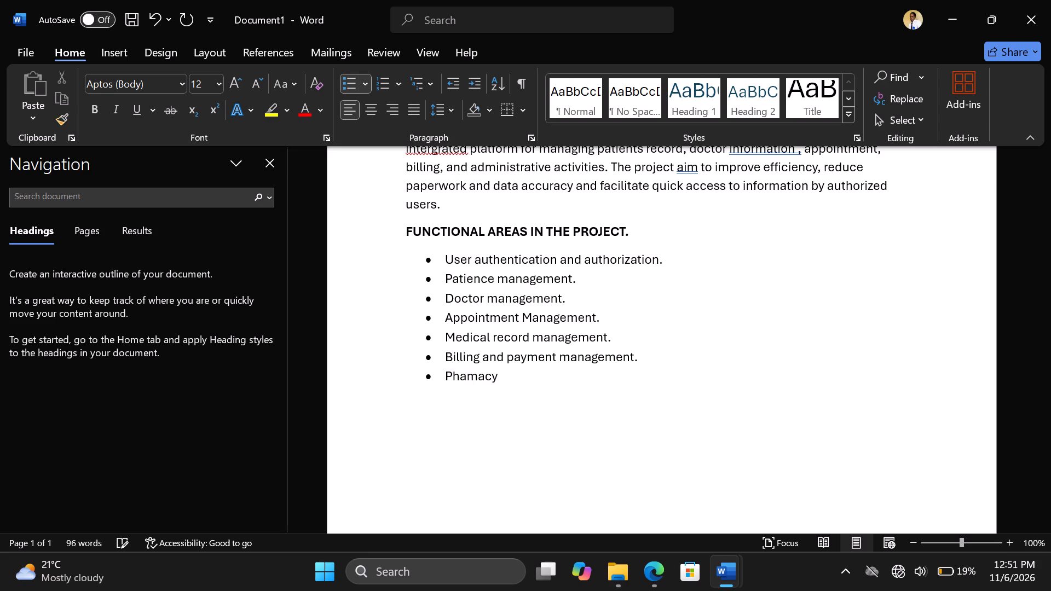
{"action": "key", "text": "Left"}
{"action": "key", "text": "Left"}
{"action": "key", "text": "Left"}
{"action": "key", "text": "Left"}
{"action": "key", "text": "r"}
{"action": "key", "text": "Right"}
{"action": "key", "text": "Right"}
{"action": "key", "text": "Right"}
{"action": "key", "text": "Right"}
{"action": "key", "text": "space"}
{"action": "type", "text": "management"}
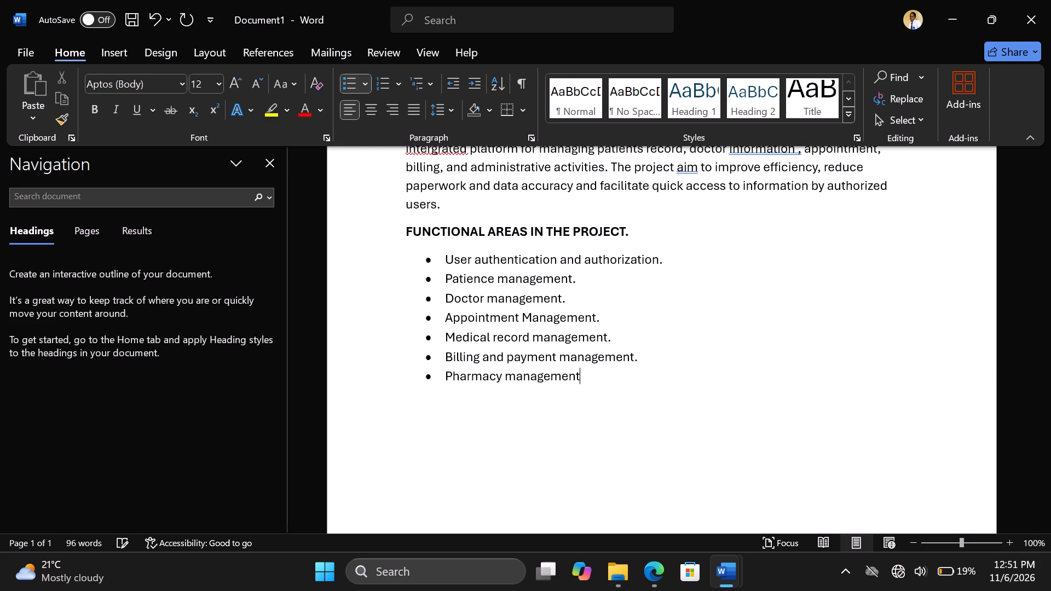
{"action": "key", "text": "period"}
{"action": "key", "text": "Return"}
Add "Report and Dashboard." as the eighth bullet item in the functional areas list.
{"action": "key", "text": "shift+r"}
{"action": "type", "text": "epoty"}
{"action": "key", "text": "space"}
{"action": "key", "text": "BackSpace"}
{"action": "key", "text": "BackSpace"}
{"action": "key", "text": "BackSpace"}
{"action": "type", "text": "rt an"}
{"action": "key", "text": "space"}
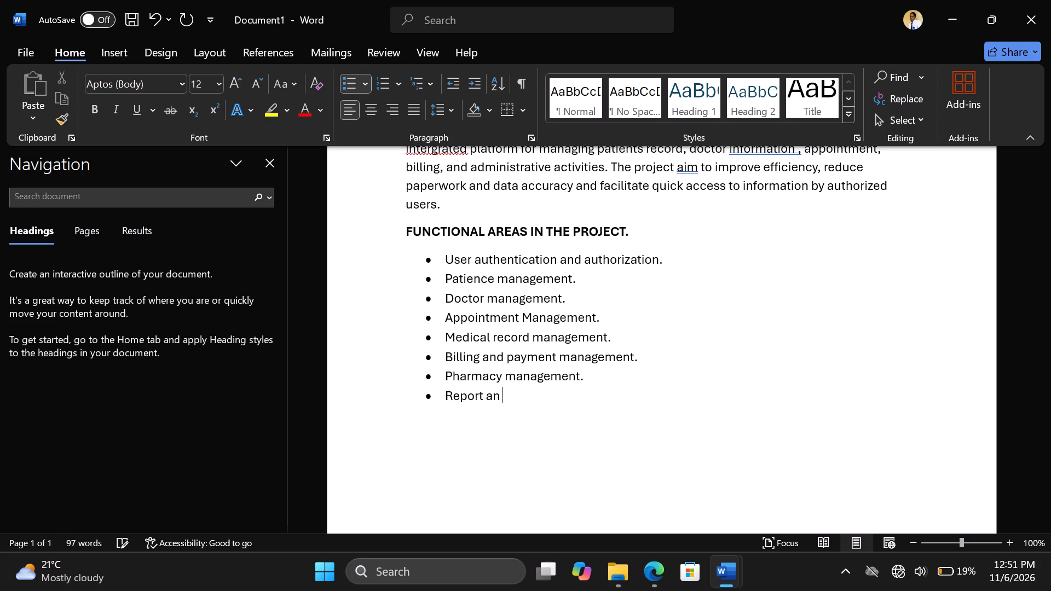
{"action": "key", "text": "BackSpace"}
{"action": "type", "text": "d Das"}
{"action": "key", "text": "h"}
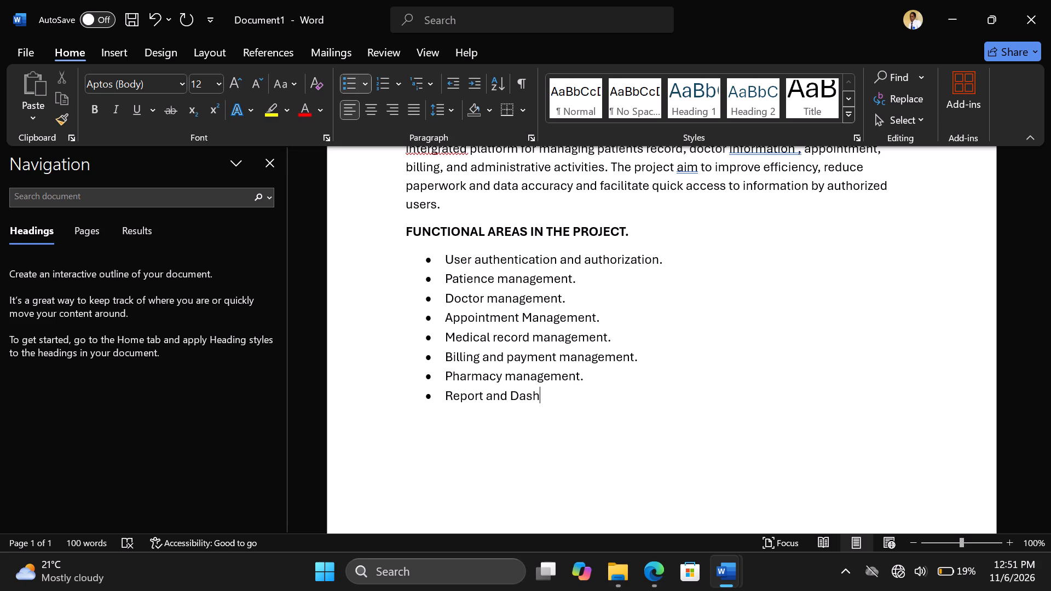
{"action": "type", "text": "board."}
End the functional areas list and add the bold heading "TARGET USERS." beneath it, leaving a blank line between.
{"action": "scroll", "coordinate": [538, 260], "scroll_direction": "up", "scroll_amount": 3}
{"action": "scroll", "coordinate": [562, 312], "scroll_direction": "up", "scroll_amount": 1}
{"action": "scroll", "coordinate": [594, 324], "scroll_direction": "down", "scroll_amount": 3}
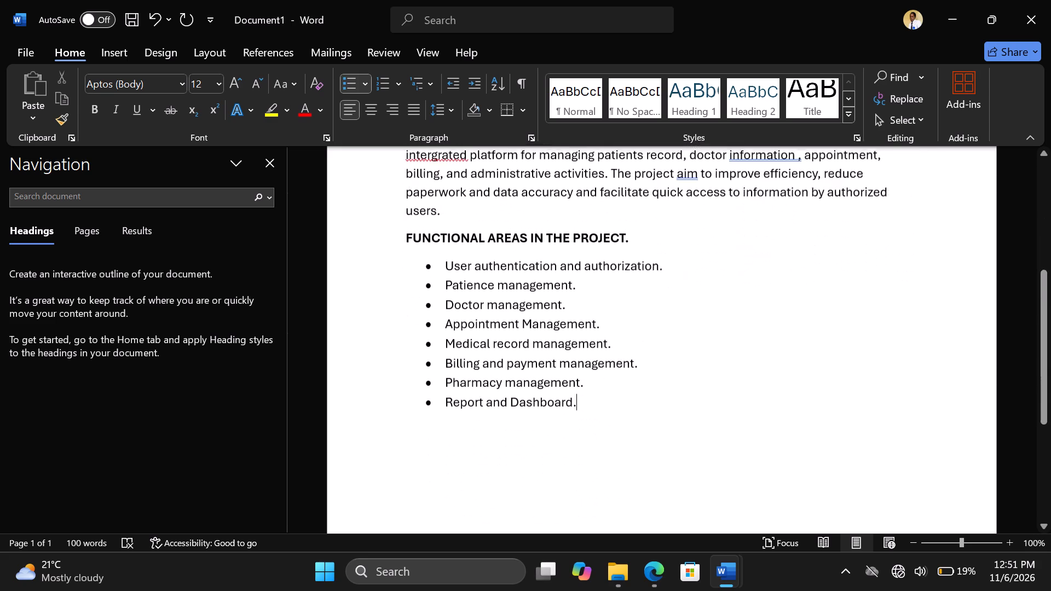
{"action": "scroll", "coordinate": [607, 321], "scroll_direction": "down", "scroll_amount": 2}
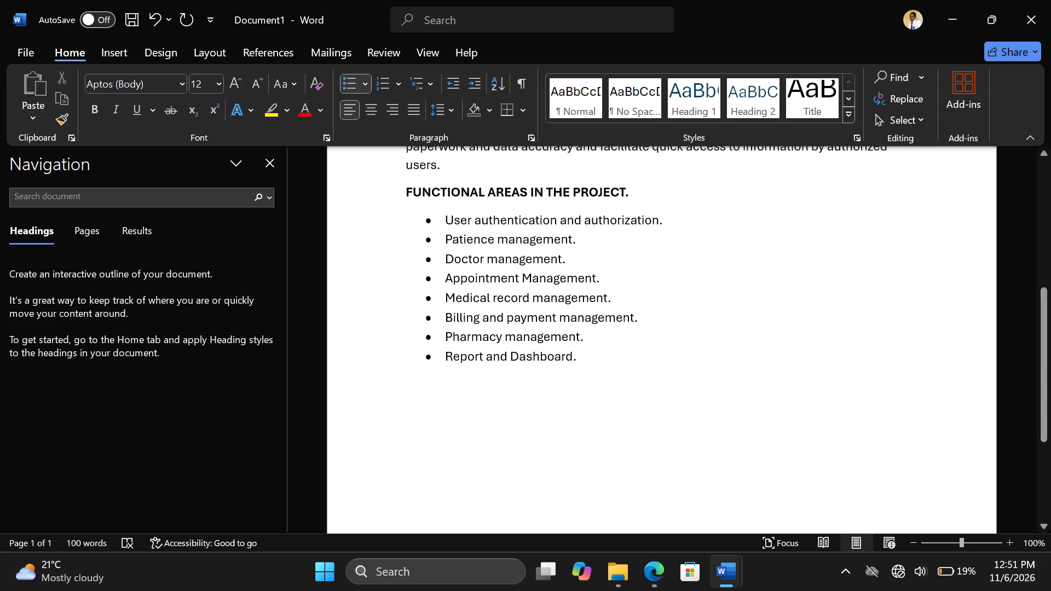
{"action": "key", "text": "Return"}
{"action": "key", "text": "BackSpace"}
{"action": "key", "text": "BackSpace"}
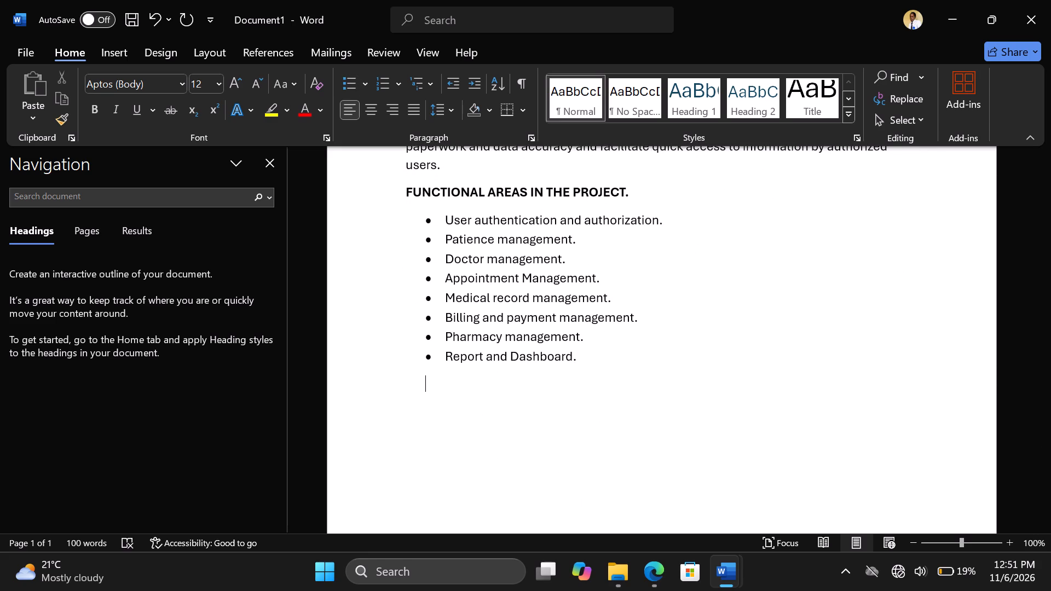
{"action": "key", "text": "Return"}
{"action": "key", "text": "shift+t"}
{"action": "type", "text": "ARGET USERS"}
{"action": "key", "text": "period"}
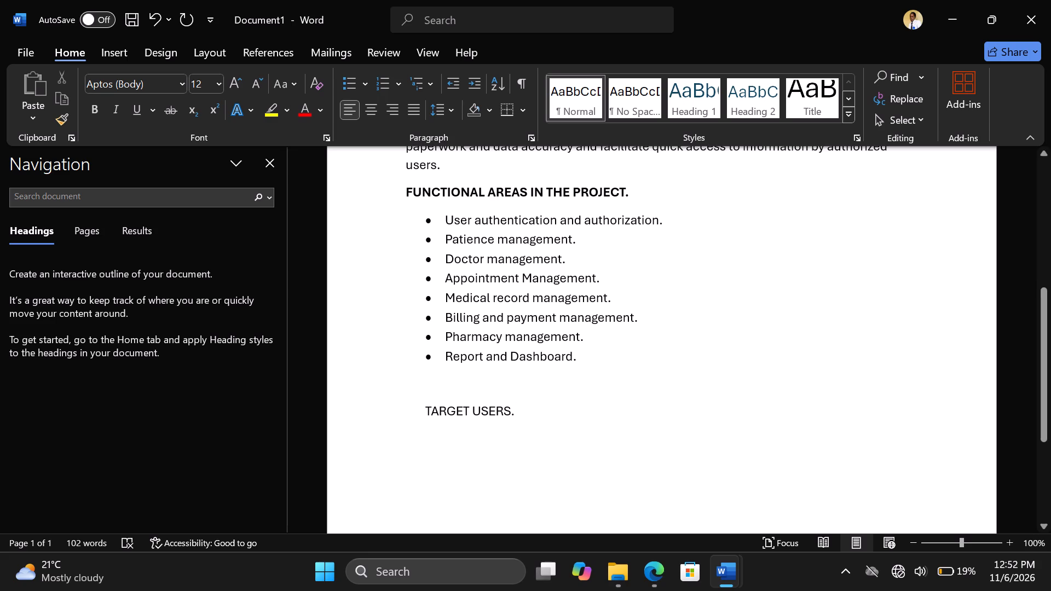
{"action": "left_click_drag", "start_coordinate": [427, 412], "coordinate": [534, 403]}
{"action": "left_click", "coordinate": [93, 105]}
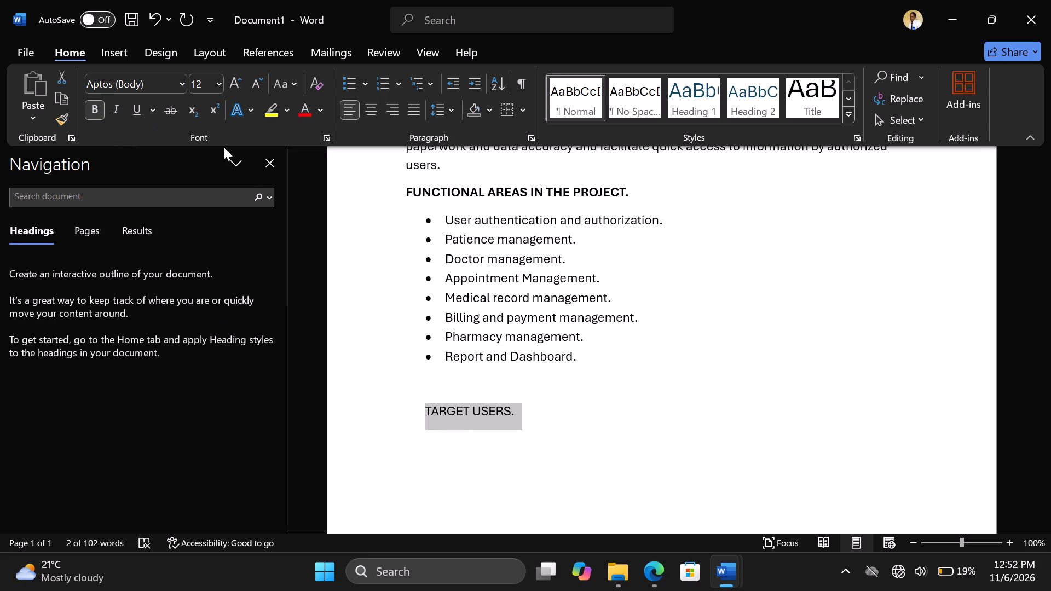
{"action": "left_click", "coordinate": [565, 418]}
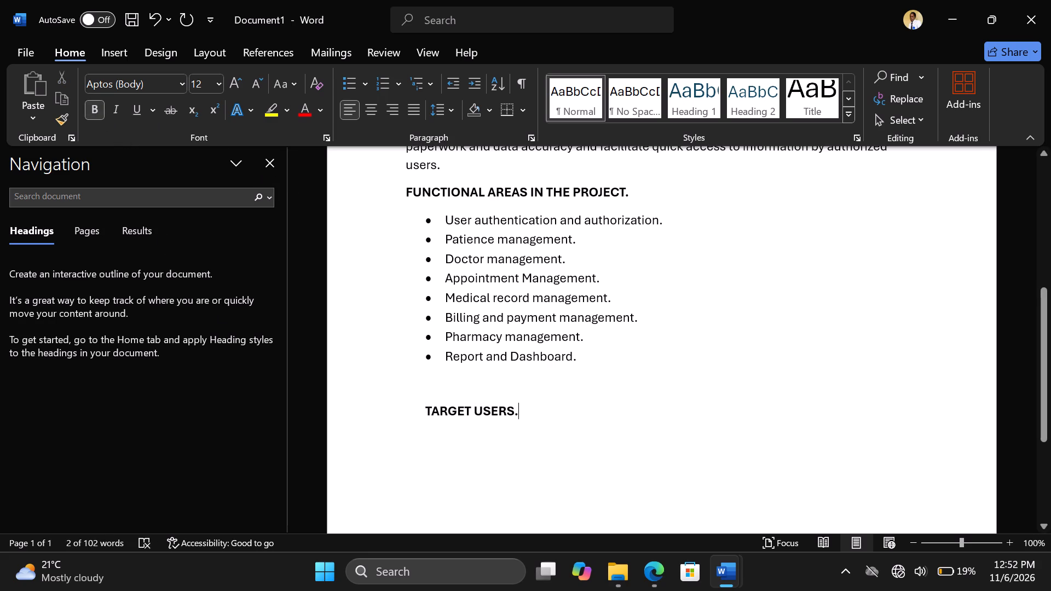
Start a round-bullet list under the TARGET USERS heading with the bold word "Administrators" as its first item.
{"action": "key", "text": "Return"}
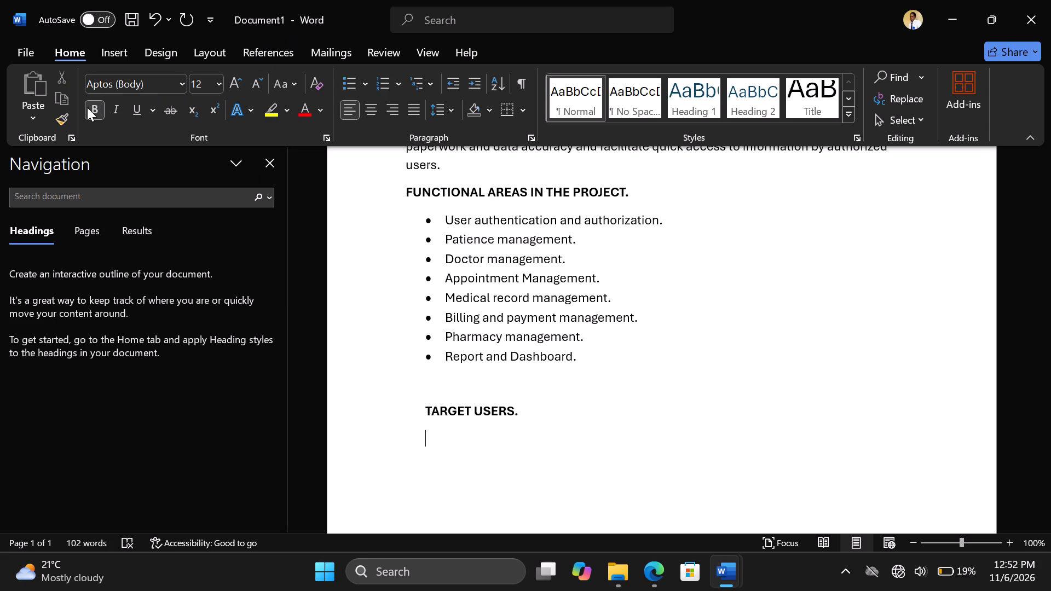
{"action": "left_click", "coordinate": [87, 107]}
{"action": "left_click", "coordinate": [362, 82]}
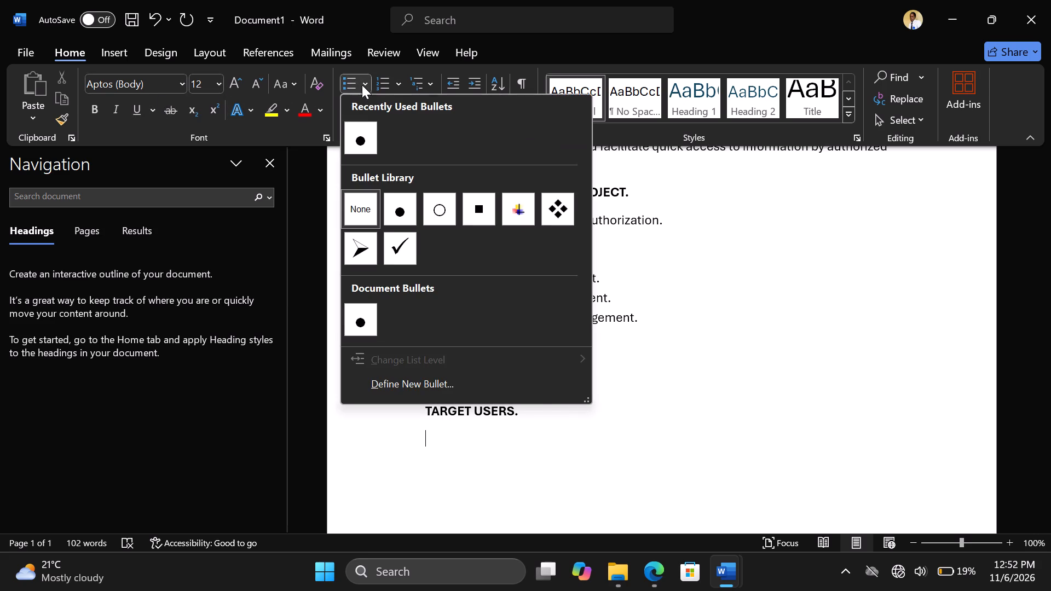
{"action": "left_click", "coordinate": [364, 147]}
{"action": "left_click", "coordinate": [95, 111]}
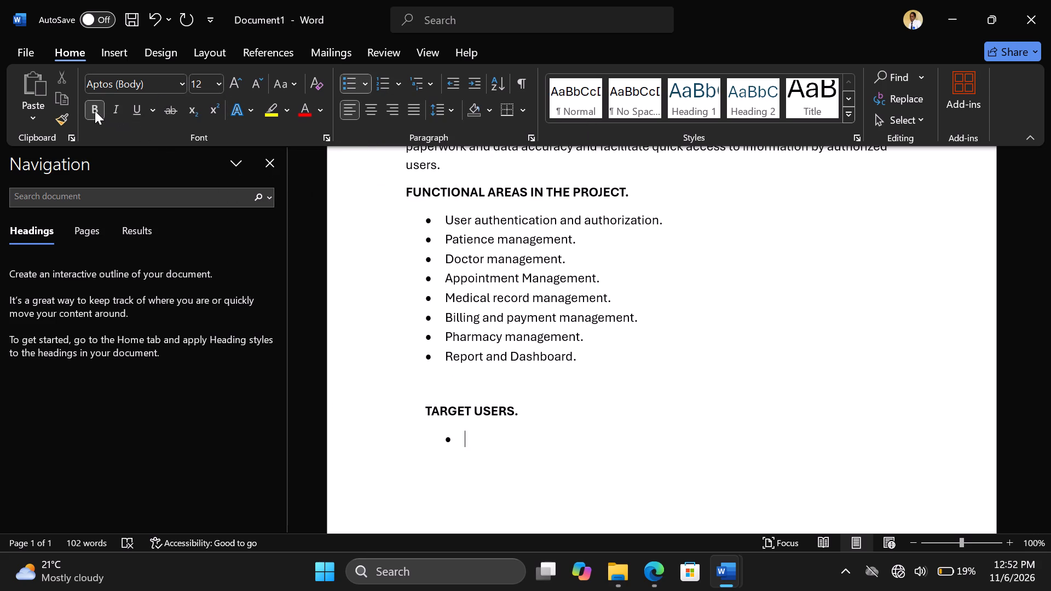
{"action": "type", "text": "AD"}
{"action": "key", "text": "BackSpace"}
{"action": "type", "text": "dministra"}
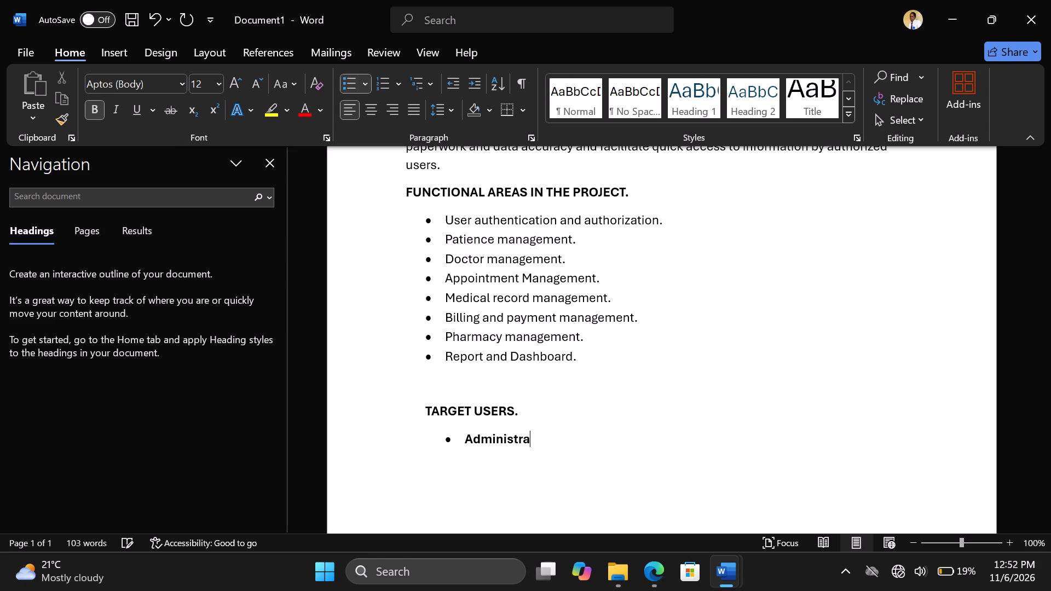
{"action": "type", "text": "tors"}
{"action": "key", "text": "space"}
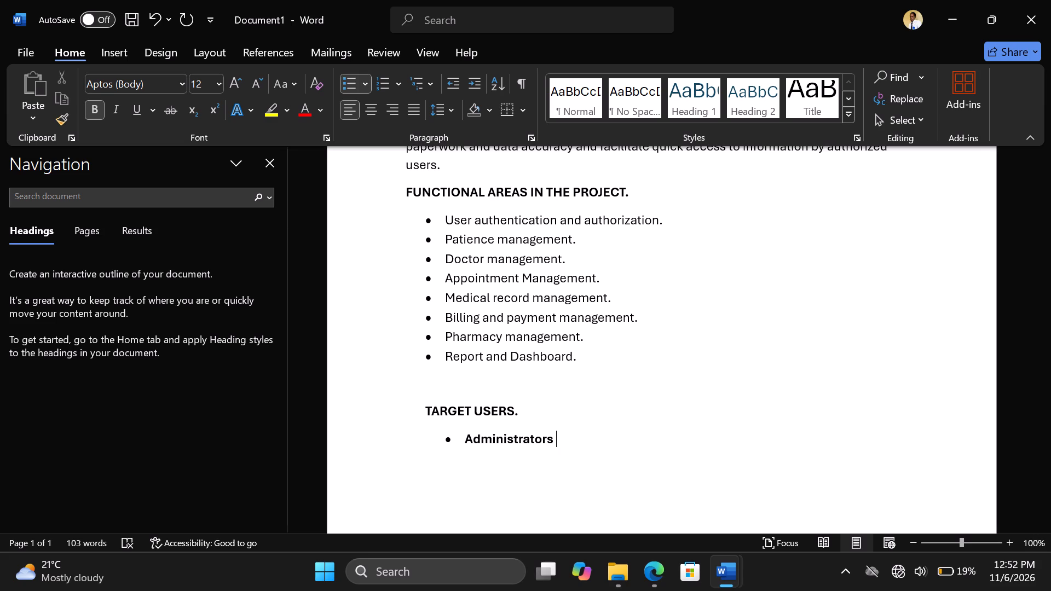
Complete the Administrators item with the non-bold text "for overall system management." and start a new bullet.
{"action": "left_click", "coordinate": [85, 102]}
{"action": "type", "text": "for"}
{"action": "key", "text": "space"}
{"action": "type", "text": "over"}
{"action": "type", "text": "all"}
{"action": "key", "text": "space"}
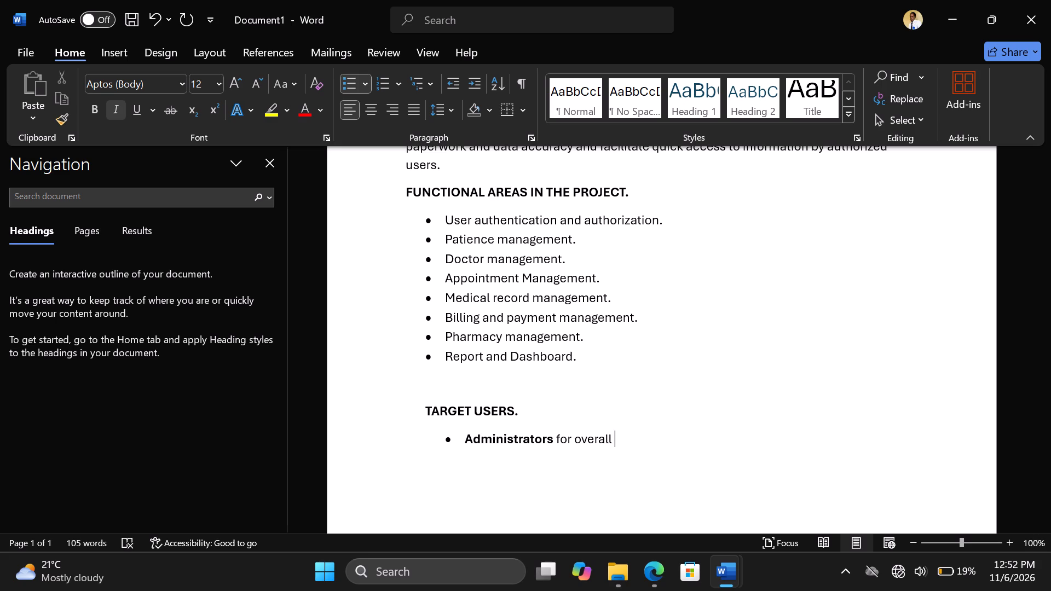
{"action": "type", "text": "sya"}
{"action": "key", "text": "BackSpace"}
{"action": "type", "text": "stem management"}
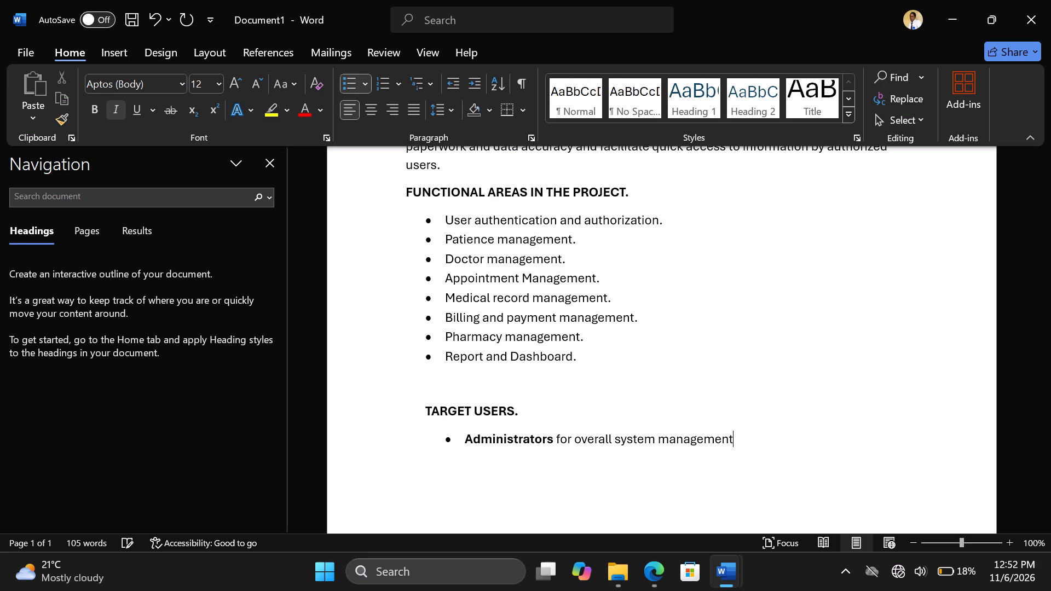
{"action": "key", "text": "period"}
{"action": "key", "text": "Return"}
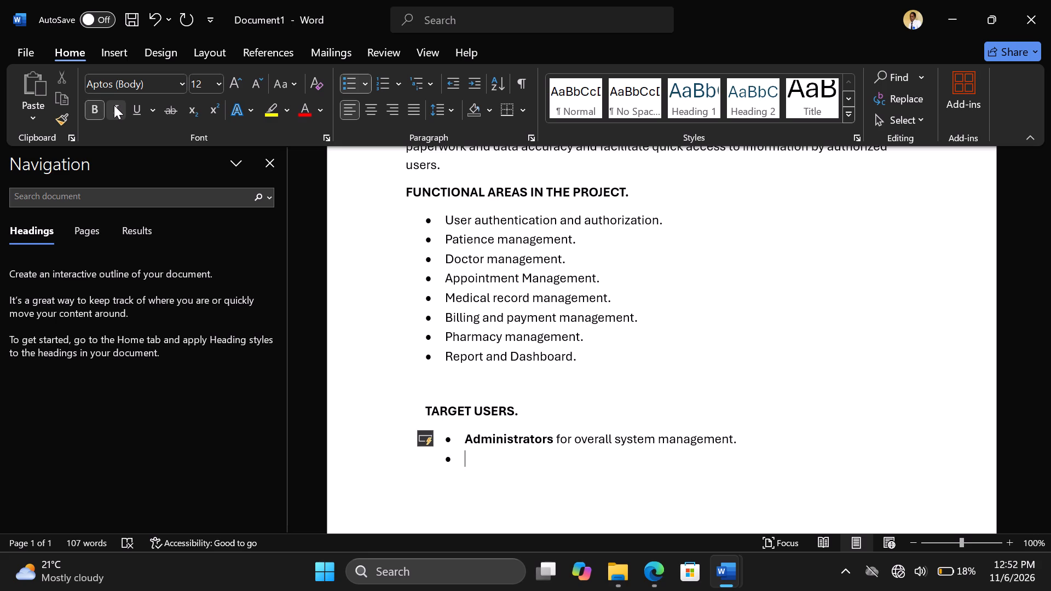
Enter the bold word "Doctors" as the second bullet item in the target users list.
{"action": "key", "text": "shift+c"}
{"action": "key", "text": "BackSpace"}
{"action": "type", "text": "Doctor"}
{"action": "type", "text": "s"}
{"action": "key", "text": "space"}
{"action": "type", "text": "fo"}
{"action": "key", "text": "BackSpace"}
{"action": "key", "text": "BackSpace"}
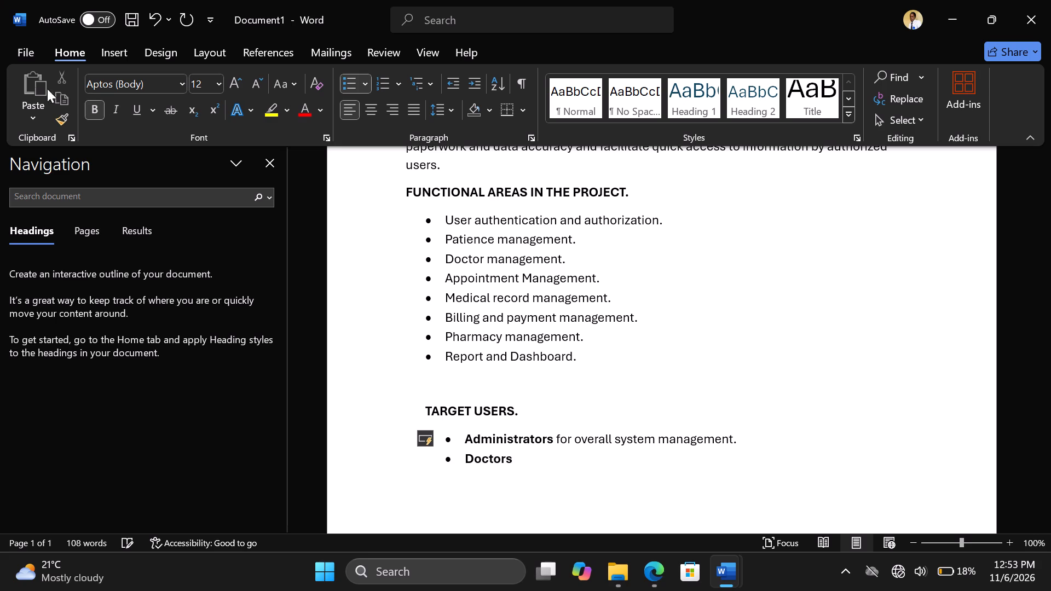
Continue the Doctors item in the target users list with the non-bold text "for accessing patient record".
{"action": "left_click", "coordinate": [92, 106]}
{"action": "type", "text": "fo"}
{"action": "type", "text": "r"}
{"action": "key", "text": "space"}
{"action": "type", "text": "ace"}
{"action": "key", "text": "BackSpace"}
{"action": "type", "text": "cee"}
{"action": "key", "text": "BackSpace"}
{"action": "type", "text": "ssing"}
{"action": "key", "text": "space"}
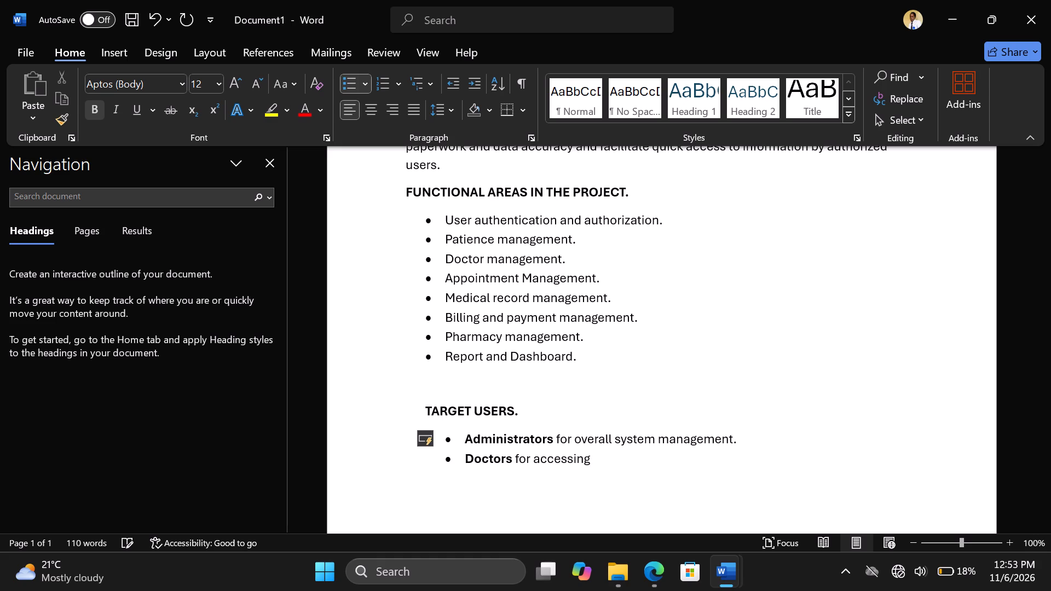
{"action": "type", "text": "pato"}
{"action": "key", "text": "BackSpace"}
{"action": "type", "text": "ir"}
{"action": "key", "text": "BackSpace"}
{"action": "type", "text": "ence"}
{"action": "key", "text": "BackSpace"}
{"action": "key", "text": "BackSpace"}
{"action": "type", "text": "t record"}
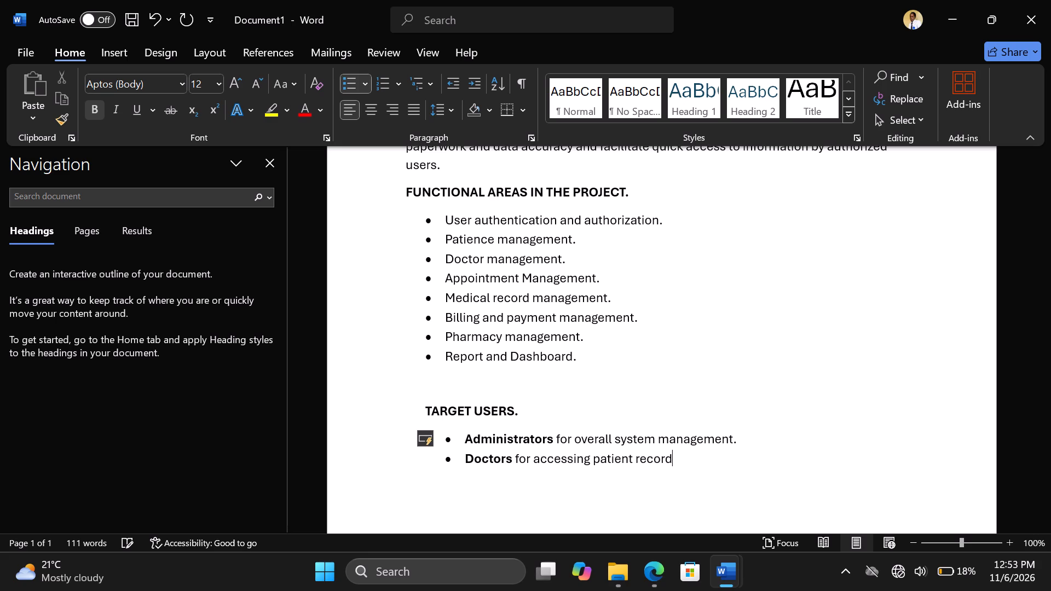
Finish the Doctors item with "and updating diagnoses." and start a new bullet.
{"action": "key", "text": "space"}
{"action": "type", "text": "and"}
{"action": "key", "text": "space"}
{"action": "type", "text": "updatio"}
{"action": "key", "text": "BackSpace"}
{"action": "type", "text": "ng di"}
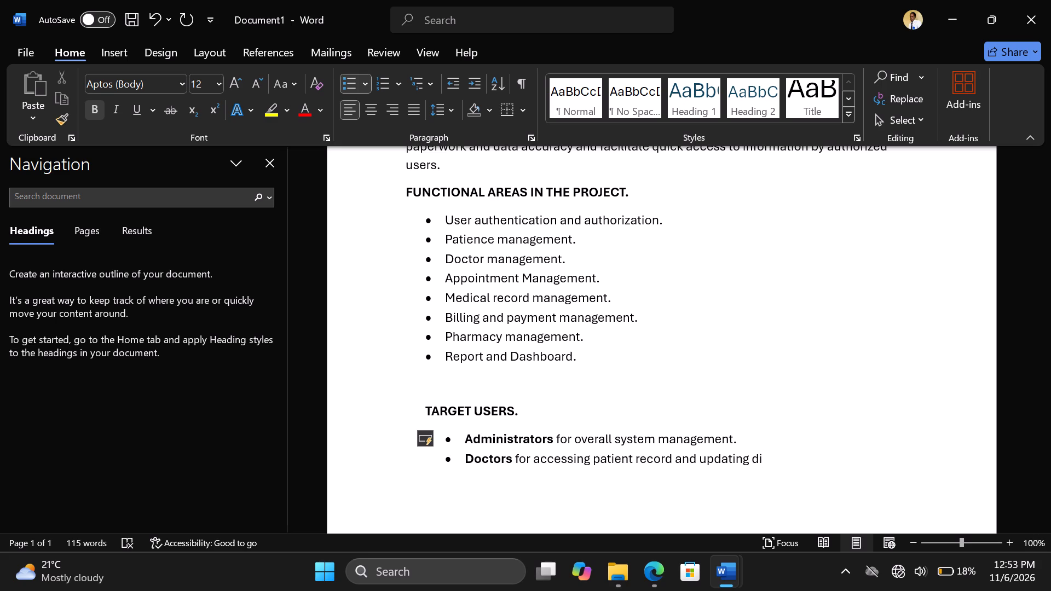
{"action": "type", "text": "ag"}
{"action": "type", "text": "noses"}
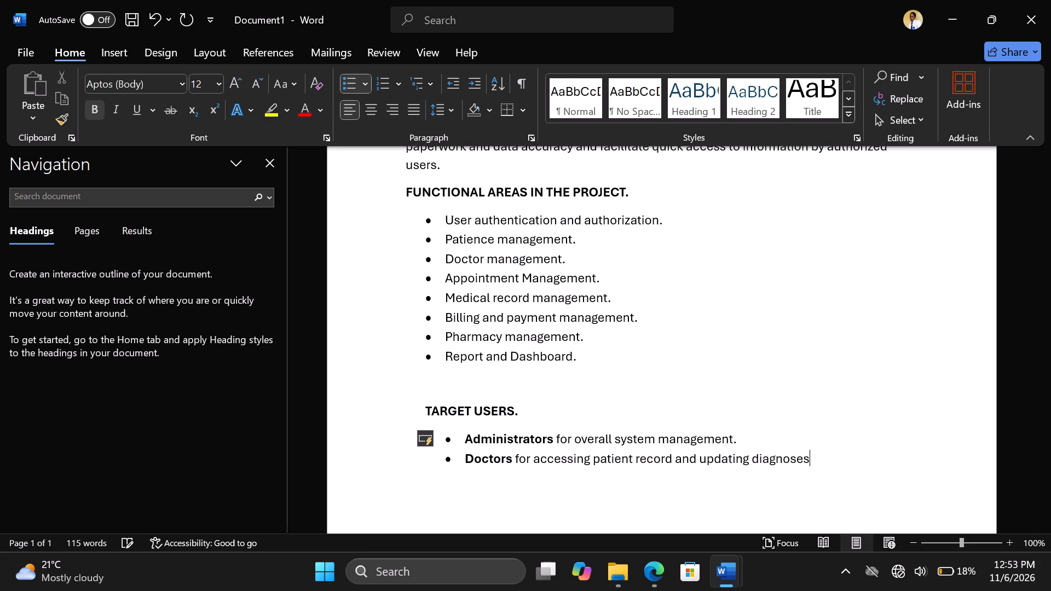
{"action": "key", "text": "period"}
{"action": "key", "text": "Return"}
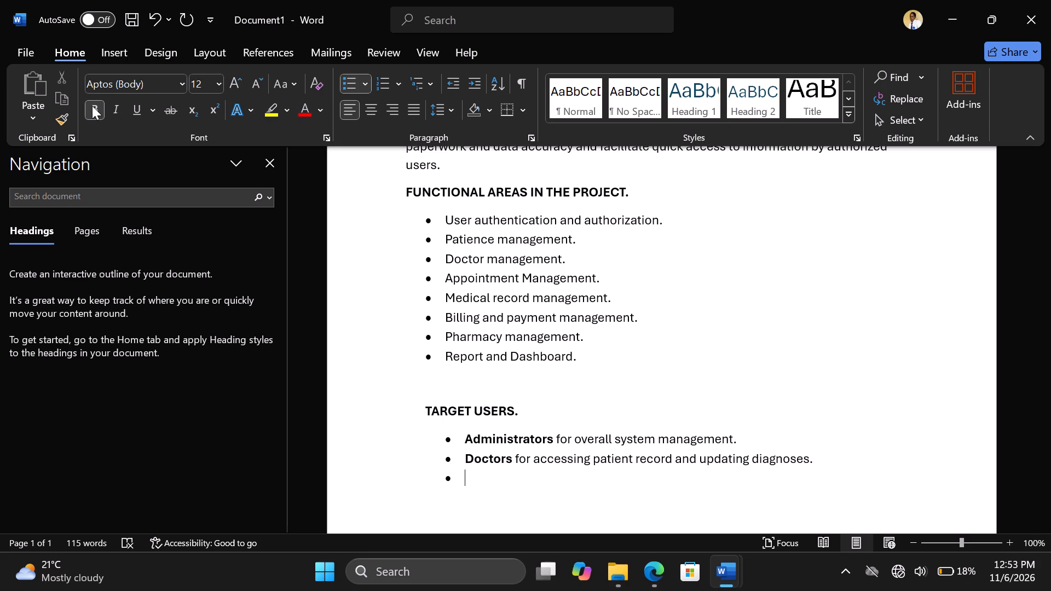
Enter the bold word "Receptionist" as the third bullet item in the target users list.
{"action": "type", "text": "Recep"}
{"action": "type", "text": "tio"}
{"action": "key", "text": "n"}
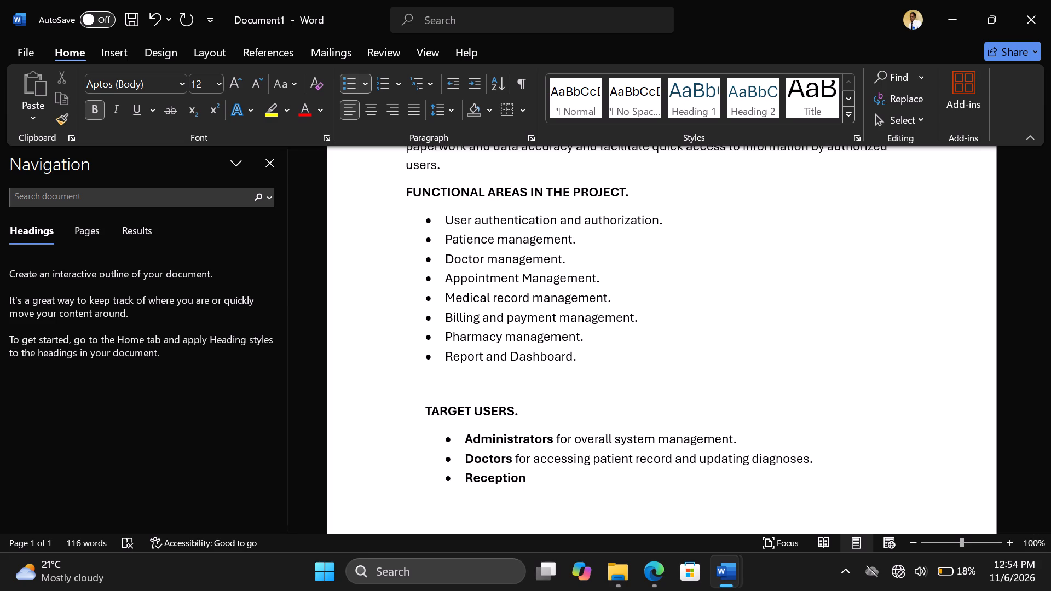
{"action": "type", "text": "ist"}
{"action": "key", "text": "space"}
Continue the Receptionist item with the non-bold text "for patient registration".
{"action": "left_click", "coordinate": [97, 106]}
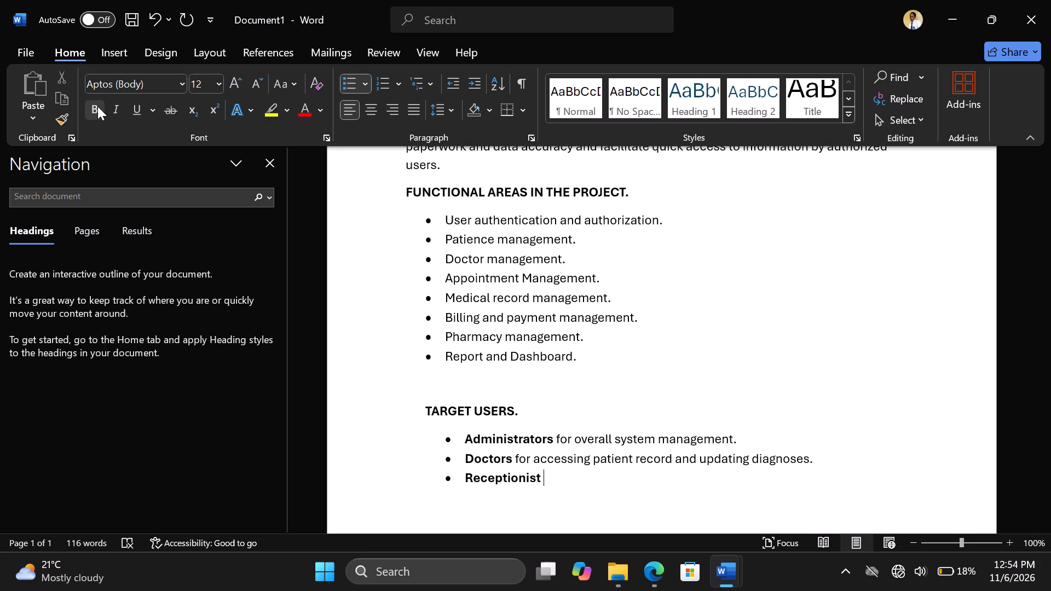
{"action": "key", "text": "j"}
{"action": "key", "text": "BackSpace"}
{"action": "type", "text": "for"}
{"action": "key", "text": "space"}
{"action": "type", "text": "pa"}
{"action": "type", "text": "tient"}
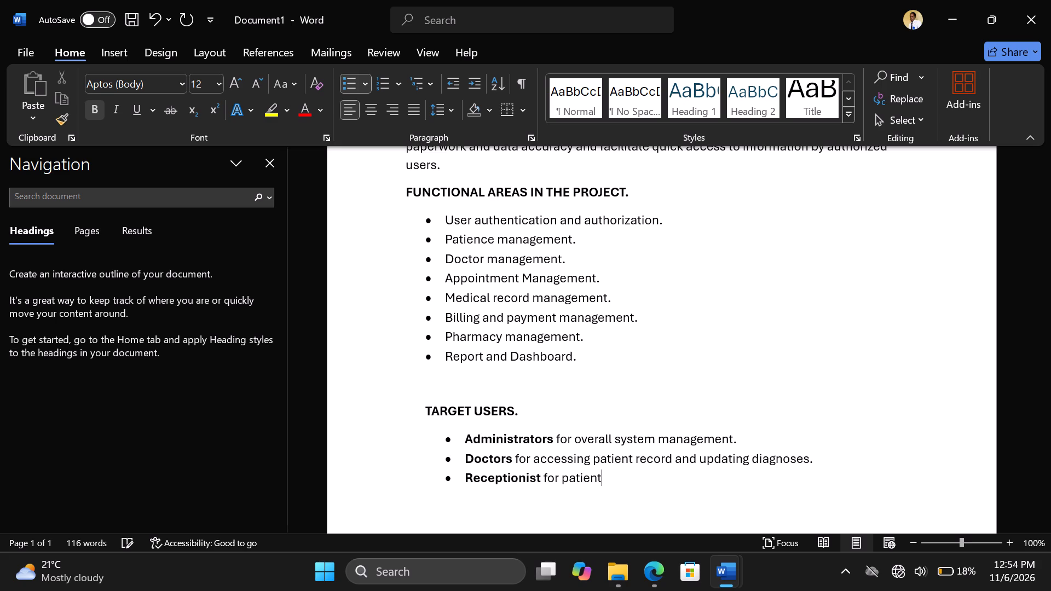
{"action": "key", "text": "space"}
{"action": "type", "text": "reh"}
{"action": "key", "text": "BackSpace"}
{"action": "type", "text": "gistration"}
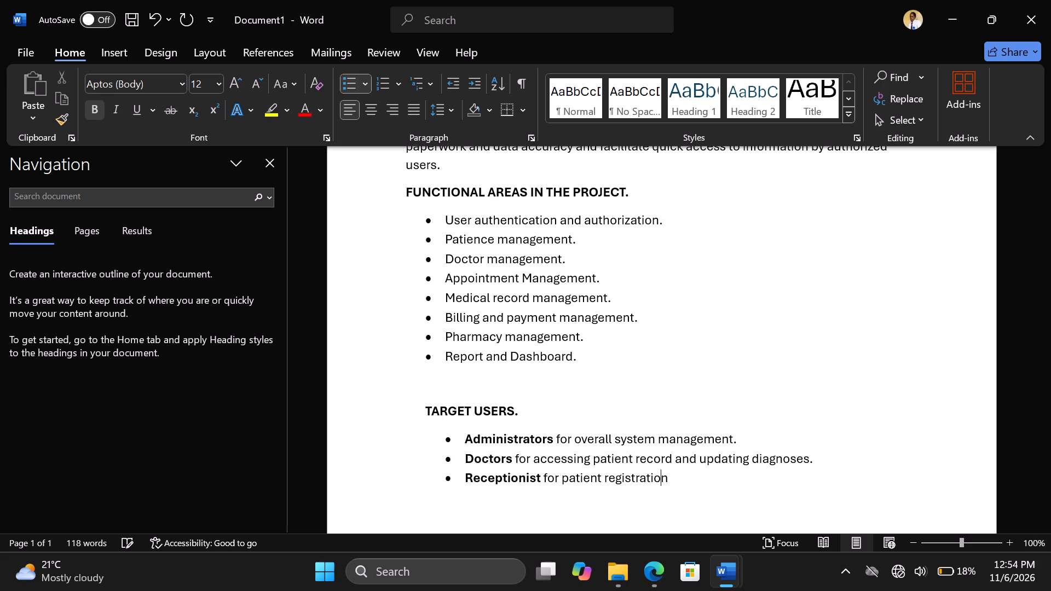
Finish the Receptionist item with "and appointment scheduling." and start a new bullet.
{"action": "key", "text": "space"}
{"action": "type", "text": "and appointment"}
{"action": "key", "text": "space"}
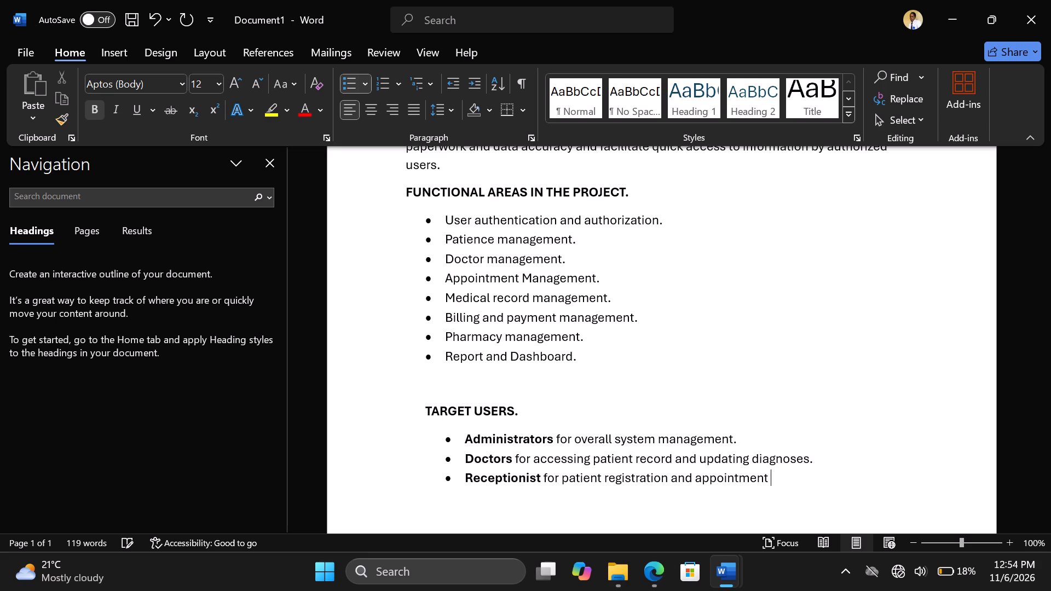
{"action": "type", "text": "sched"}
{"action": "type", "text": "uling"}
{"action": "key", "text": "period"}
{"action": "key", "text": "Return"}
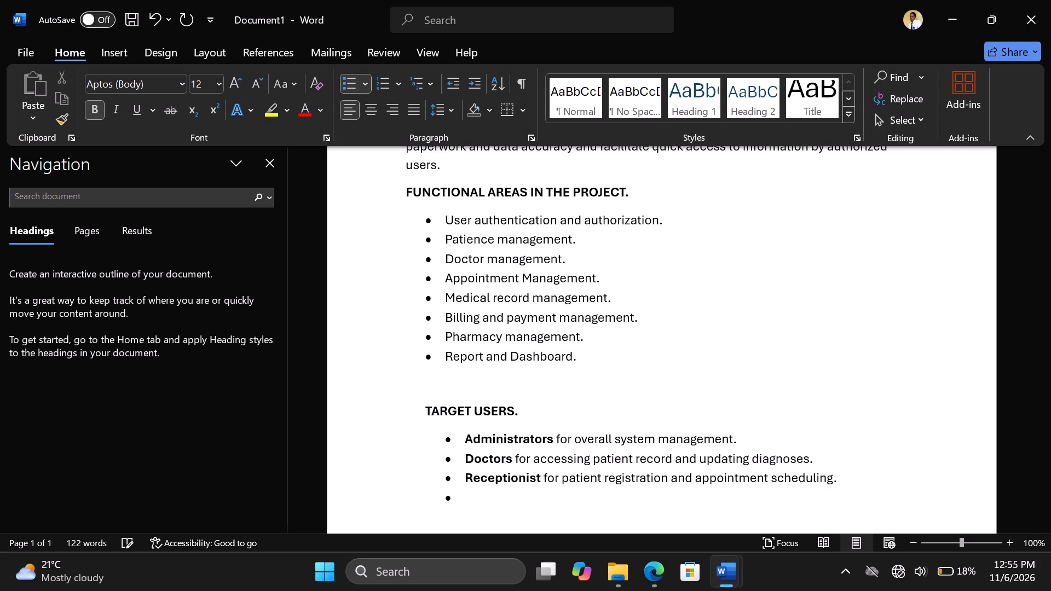
Enter the bold word "Phamacist" as the fourth bullet item in the target users list.
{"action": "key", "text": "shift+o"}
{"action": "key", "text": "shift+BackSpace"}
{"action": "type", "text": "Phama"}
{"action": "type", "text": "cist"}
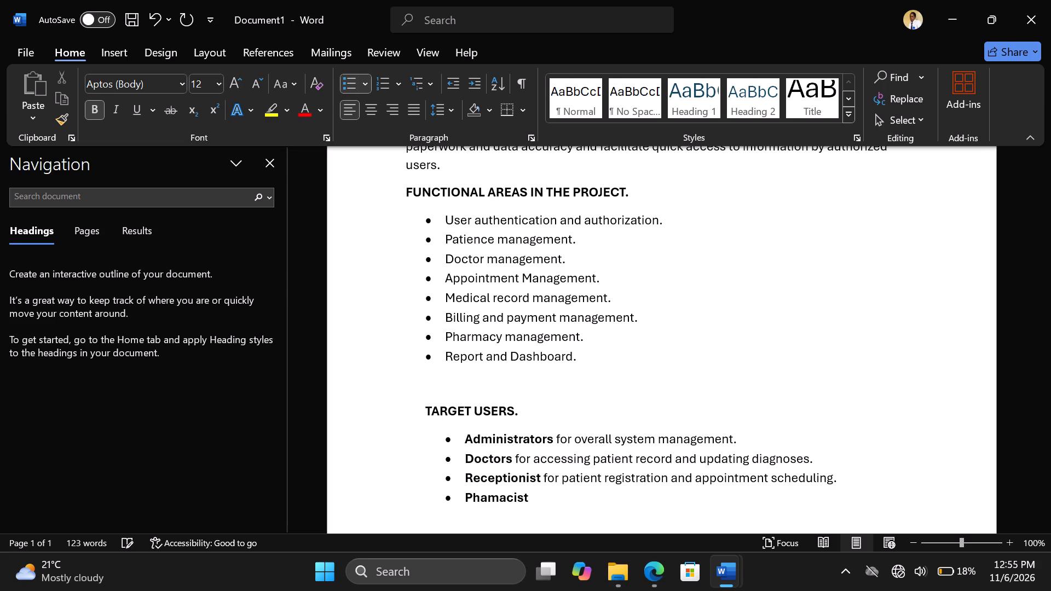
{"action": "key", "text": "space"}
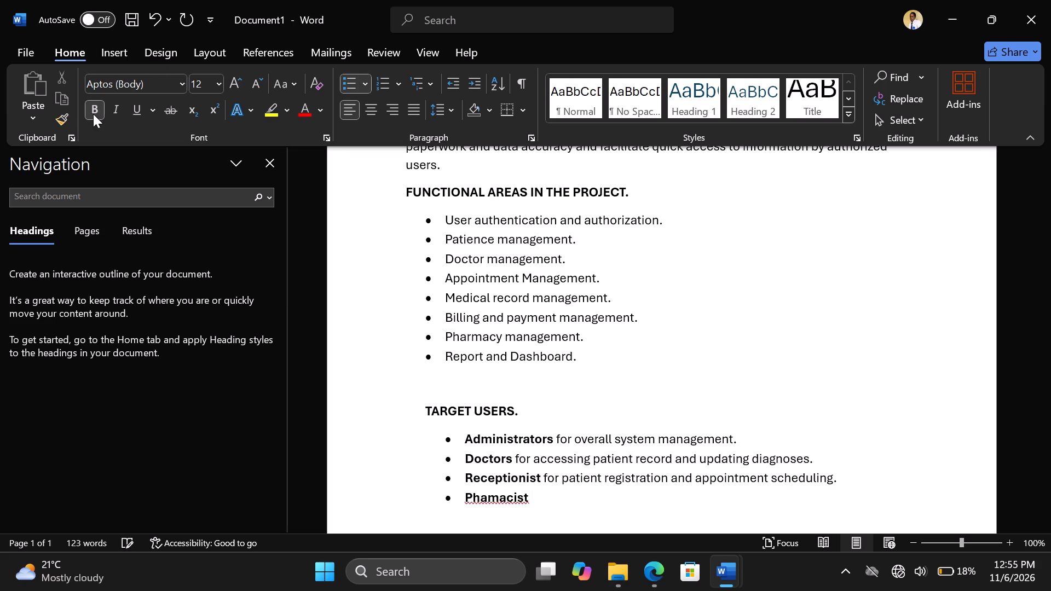
Correct the fourth bullet's spelling to "Pharmacist" and switch off bold for the text following the word.
{"action": "left_click", "coordinate": [94, 114]}
{"action": "key", "text": "Left"}
{"action": "key", "text": "Left"}
{"action": "key", "text": "Left"}
{"action": "key", "text": "Left"}
{"action": "key", "text": "Left"}
{"action": "key", "text": "Left"}
{"action": "key", "text": "Left"}
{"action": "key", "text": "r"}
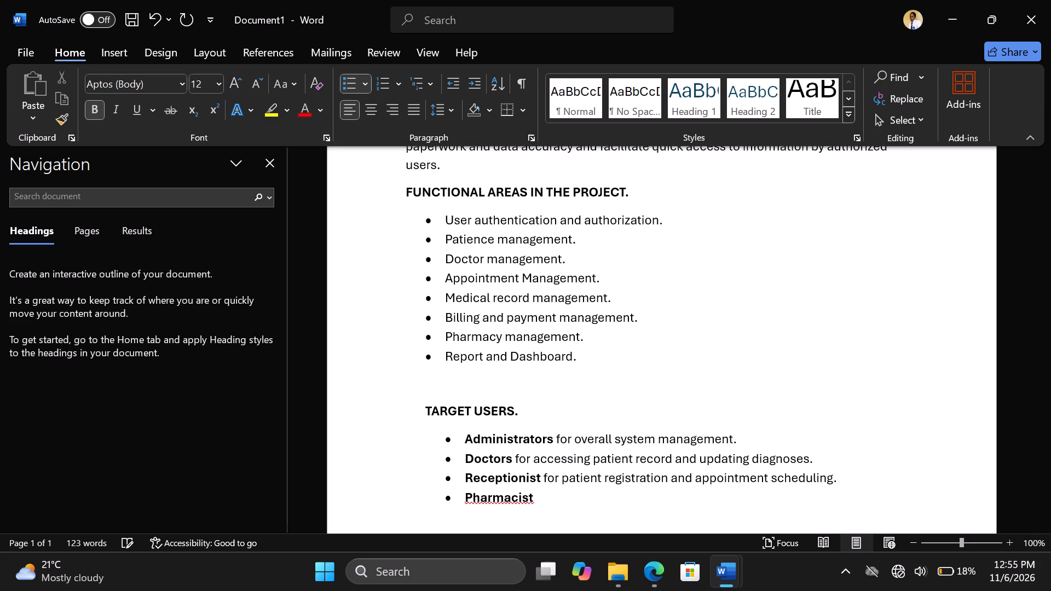
{"action": "key", "text": "Right"}
{"action": "key", "text": "Right"}
{"action": "key", "text": "Right"}
{"action": "key", "text": "Right"}
{"action": "key", "text": "Right"}
{"action": "key", "text": "Right"}
{"action": "key", "text": "Right"}
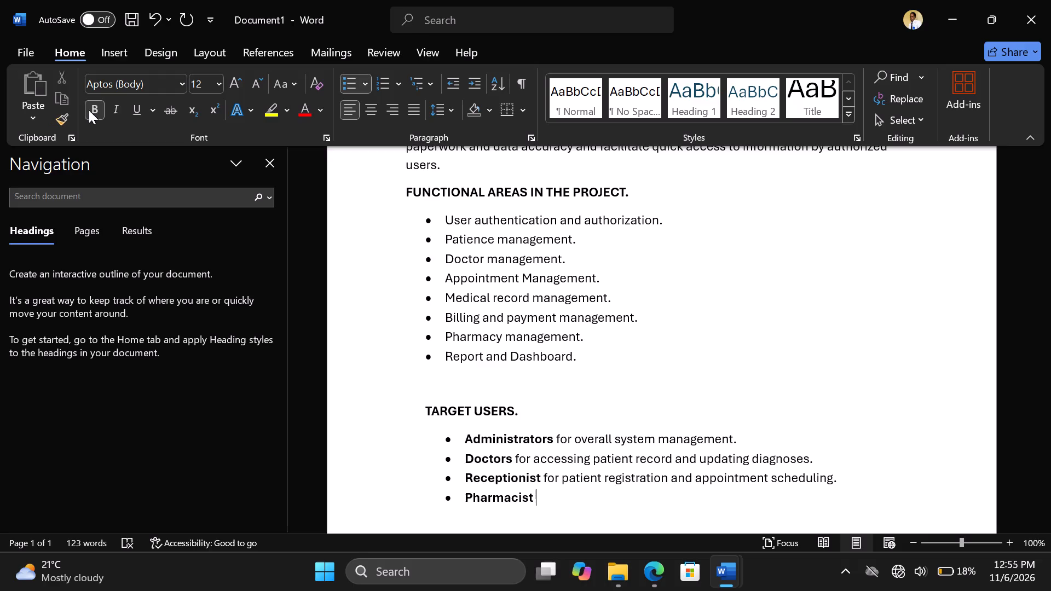
{"action": "left_click", "coordinate": [89, 110]}
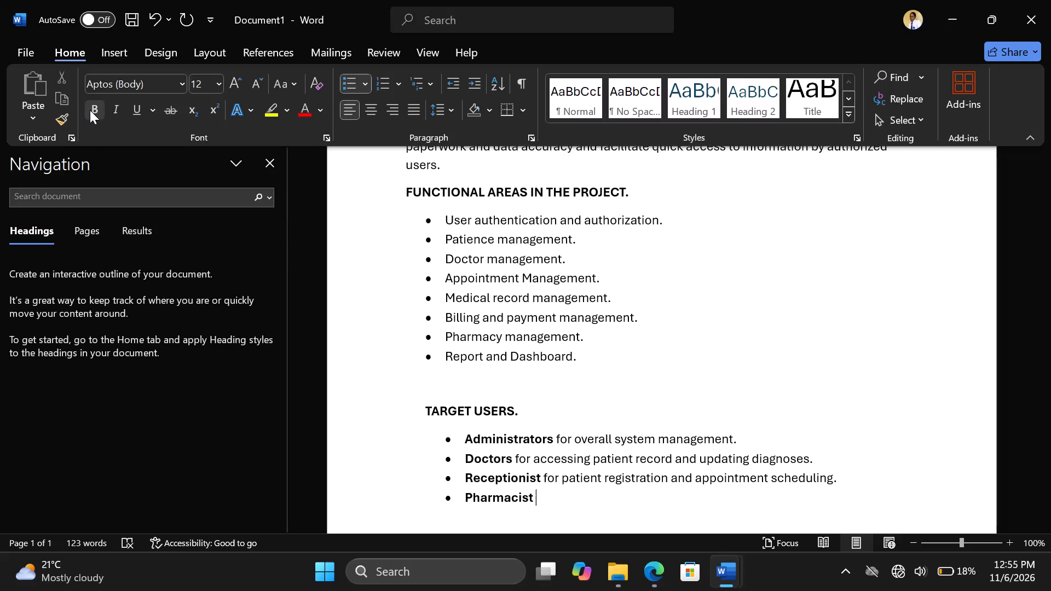
Change the fourth target-user bullet's bold word to "Pharmacists" and switch off bold for the text that follows it.
{"action": "key", "text": "BackSpace"}
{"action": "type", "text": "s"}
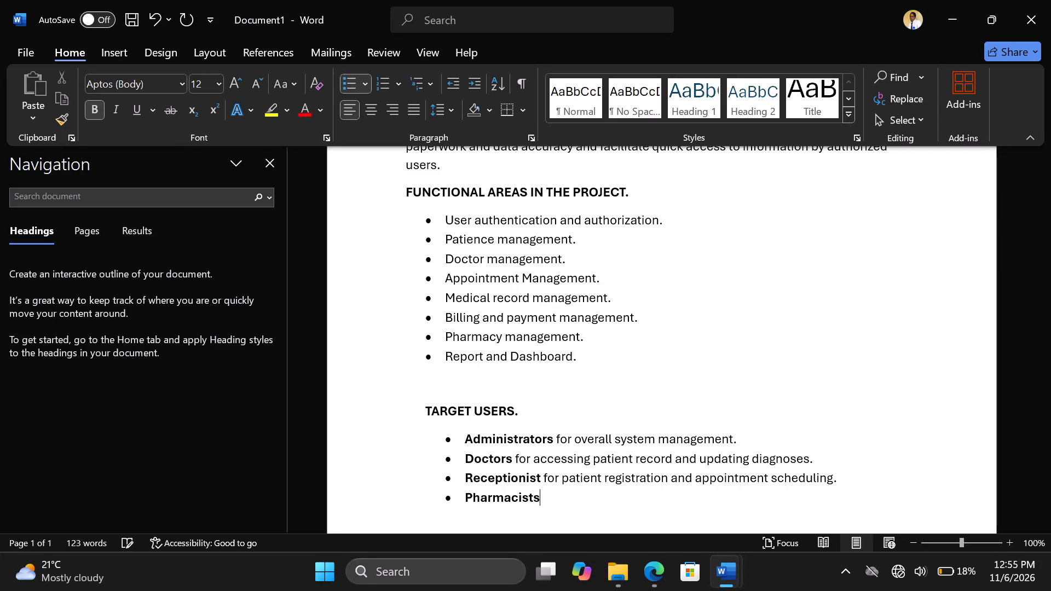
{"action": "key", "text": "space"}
{"action": "left_click", "coordinate": [96, 111]}
Complete the Pharmacists item with the non-bold text "for medicine inventory and dispensing." and start a new bullet.
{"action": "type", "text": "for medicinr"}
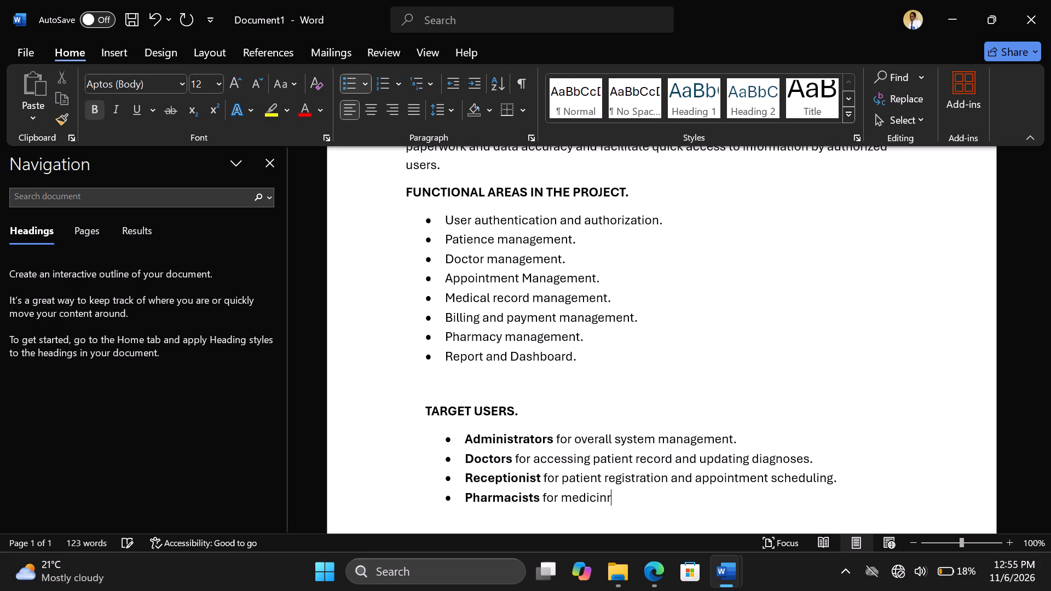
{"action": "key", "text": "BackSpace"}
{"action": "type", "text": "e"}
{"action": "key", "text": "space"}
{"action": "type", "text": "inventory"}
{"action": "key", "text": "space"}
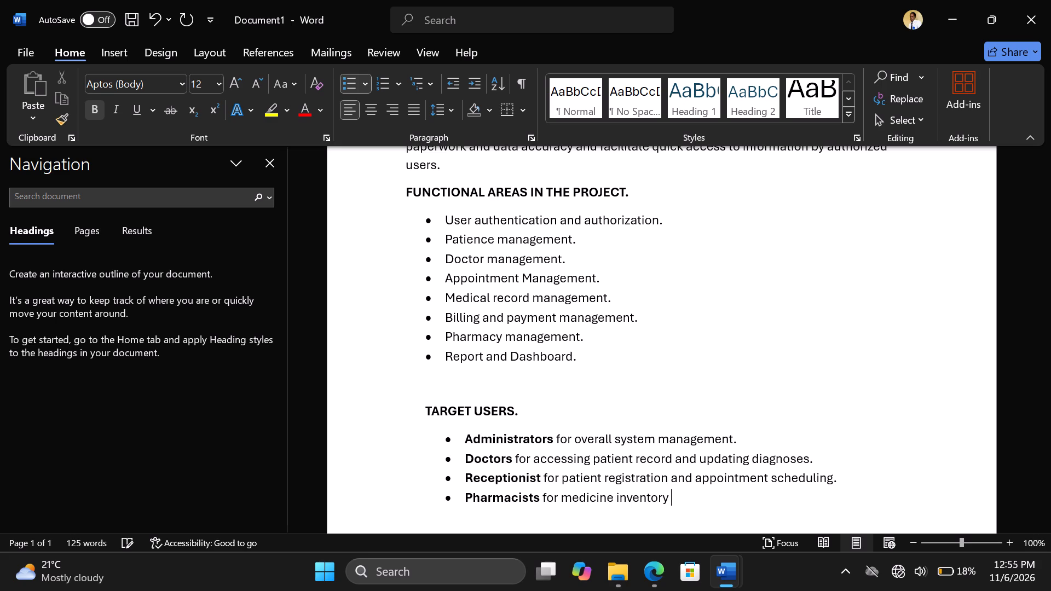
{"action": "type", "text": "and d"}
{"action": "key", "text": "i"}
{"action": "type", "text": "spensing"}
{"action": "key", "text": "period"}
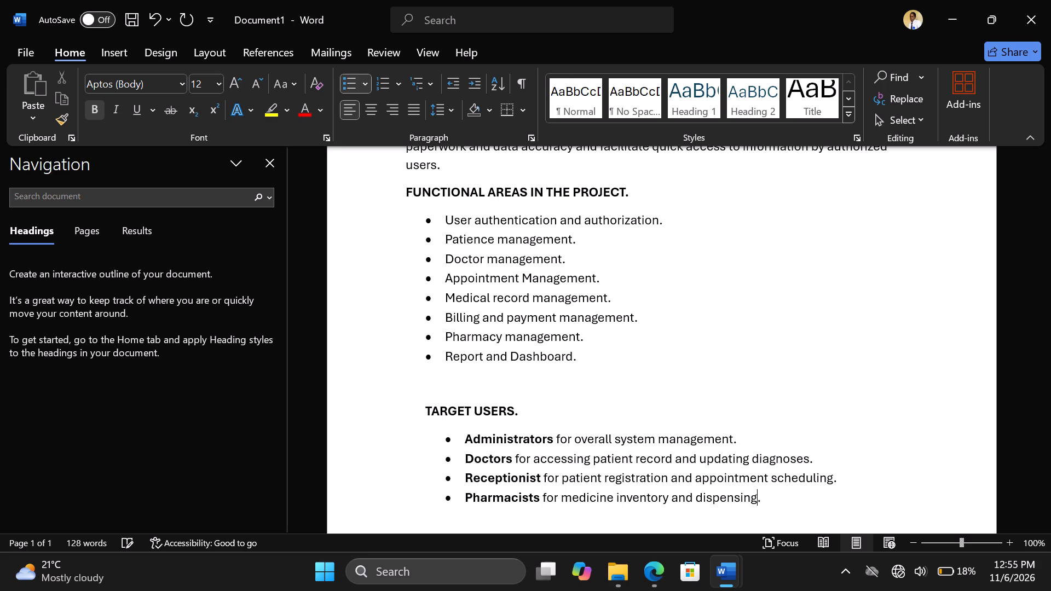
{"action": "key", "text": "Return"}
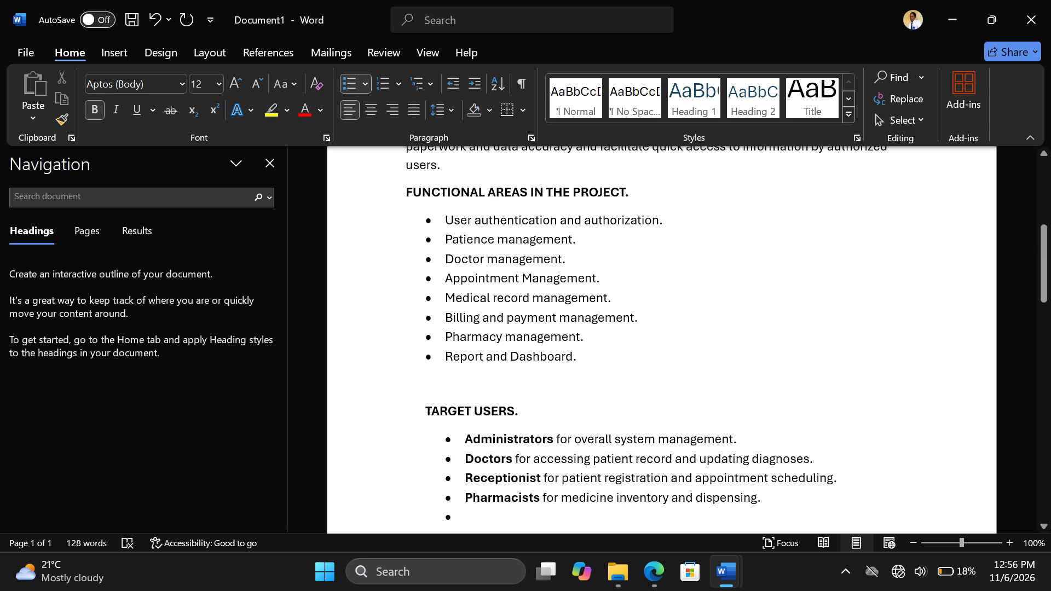
Enter the bold word "Patients" as the fifth target-user bullet and switch off bold for the text following it.
{"action": "scroll", "coordinate": [530, 234], "scroll_direction": "up", "scroll_amount": 4}
{"action": "scroll", "coordinate": [414, 292], "scroll_direction": "down", "scroll_amount": 6}
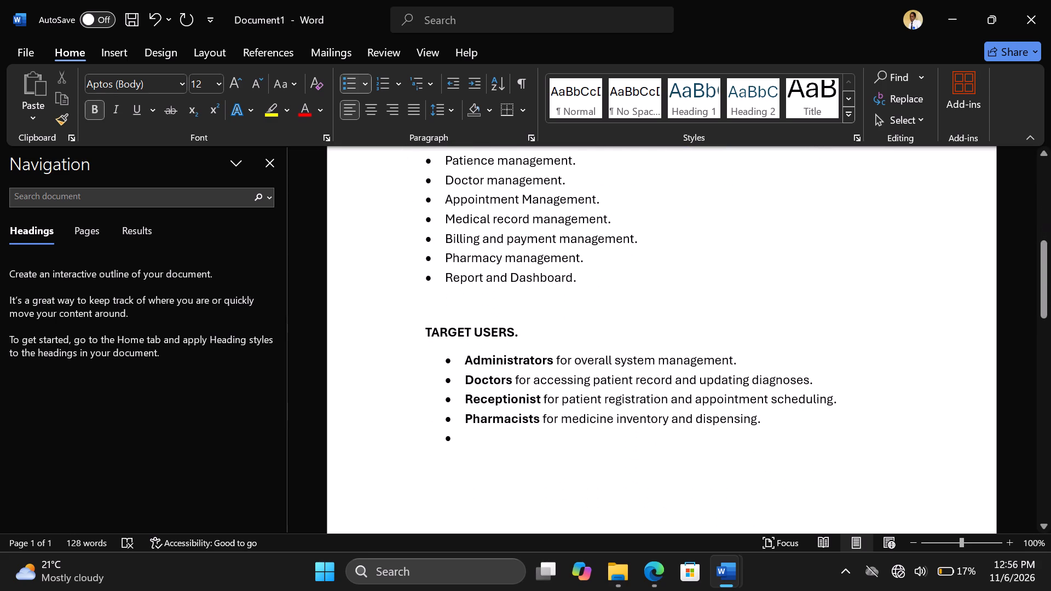
{"action": "left_click", "coordinate": [95, 115]}
{"action": "left_click", "coordinate": [95, 115]}
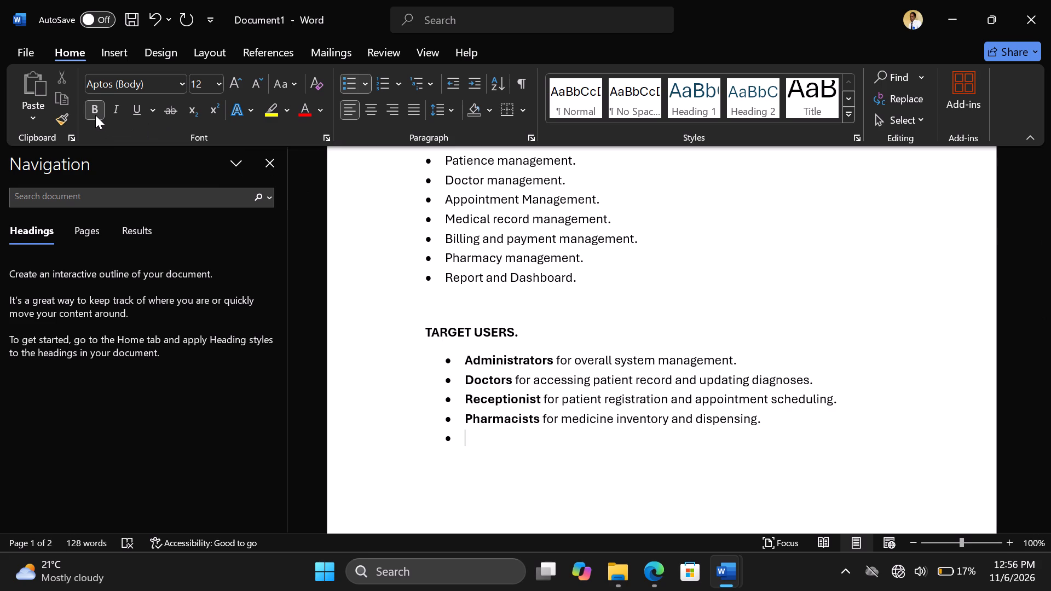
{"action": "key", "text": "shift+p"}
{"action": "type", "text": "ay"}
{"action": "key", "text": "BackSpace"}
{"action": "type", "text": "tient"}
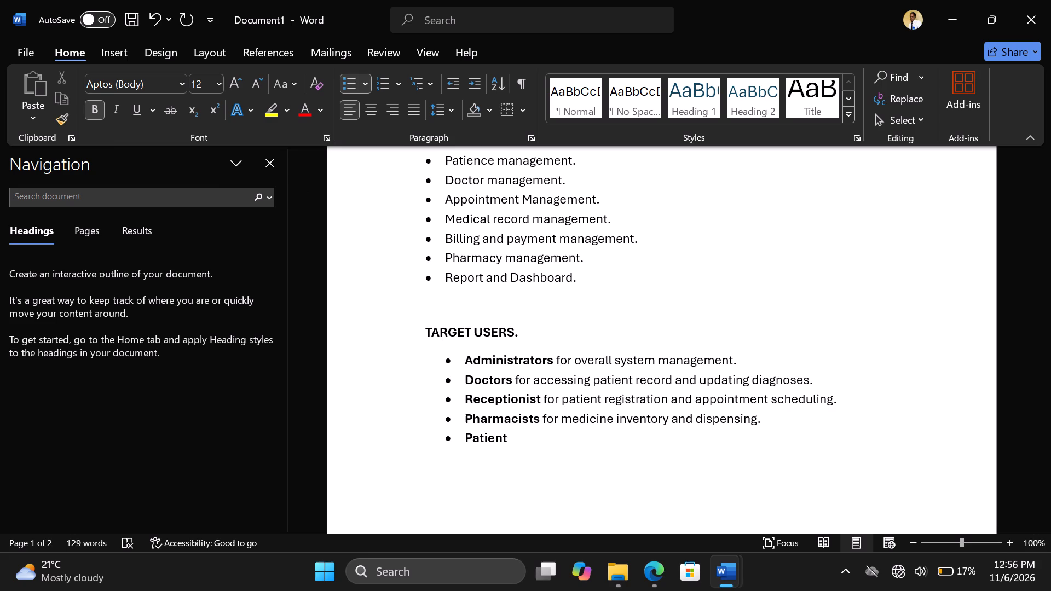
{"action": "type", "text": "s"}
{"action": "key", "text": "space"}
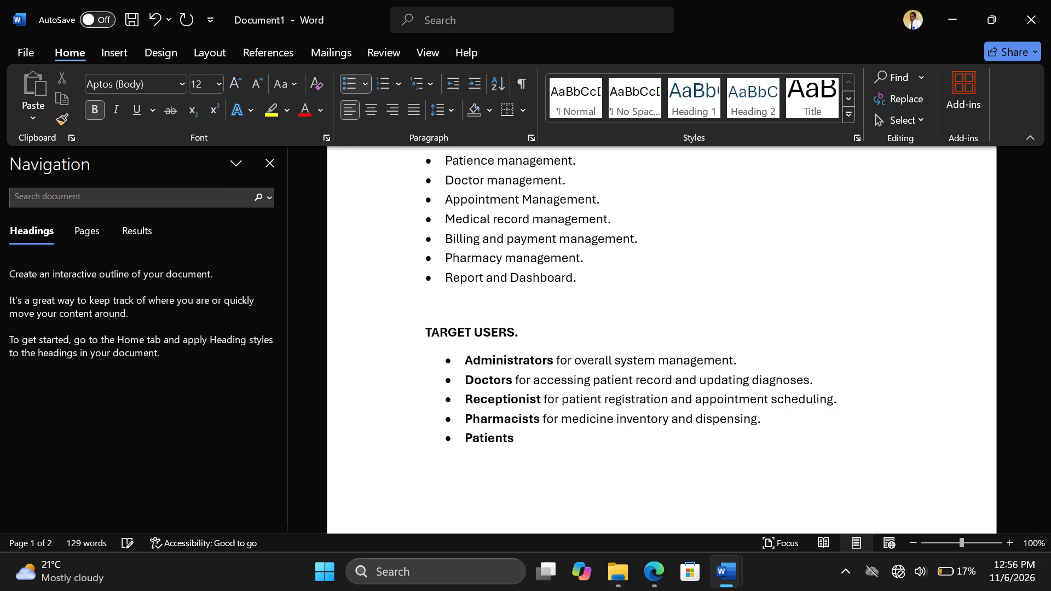
{"action": "left_click", "coordinate": [88, 112]}
Complete the Patients item with the non-bold text "for appointment booking and viewing record.".
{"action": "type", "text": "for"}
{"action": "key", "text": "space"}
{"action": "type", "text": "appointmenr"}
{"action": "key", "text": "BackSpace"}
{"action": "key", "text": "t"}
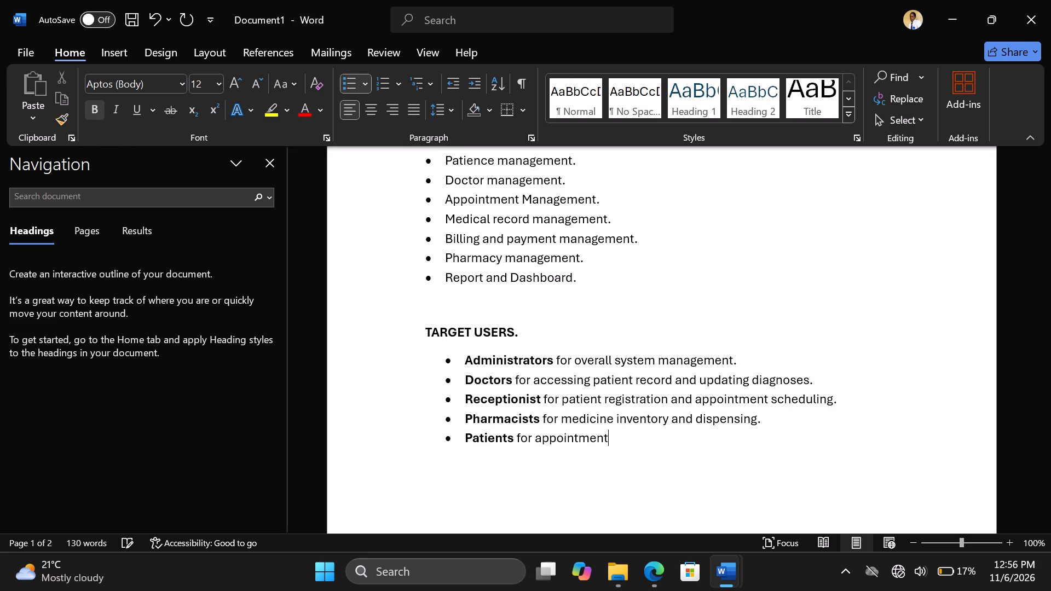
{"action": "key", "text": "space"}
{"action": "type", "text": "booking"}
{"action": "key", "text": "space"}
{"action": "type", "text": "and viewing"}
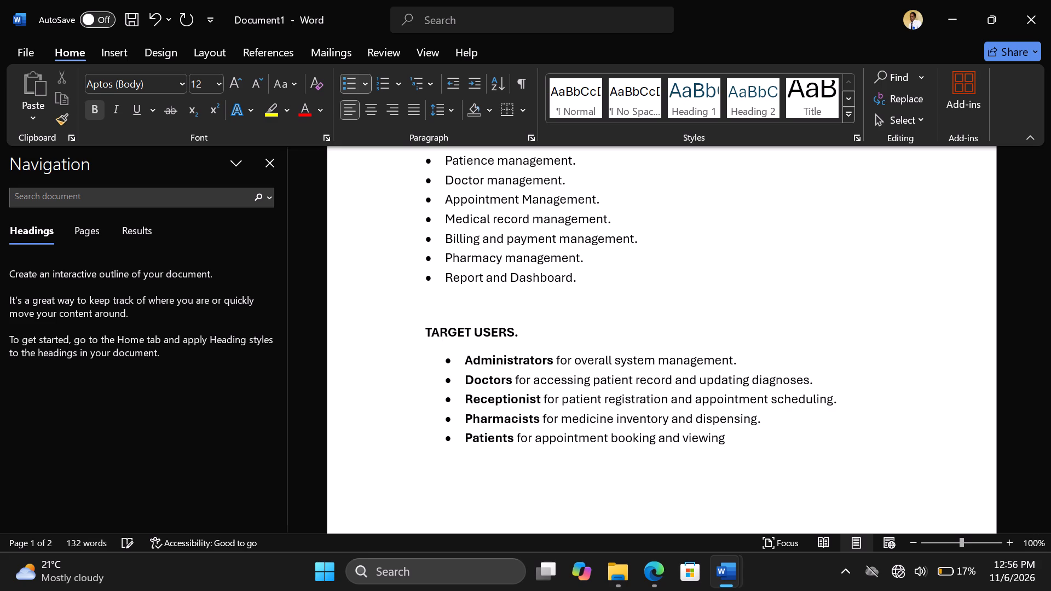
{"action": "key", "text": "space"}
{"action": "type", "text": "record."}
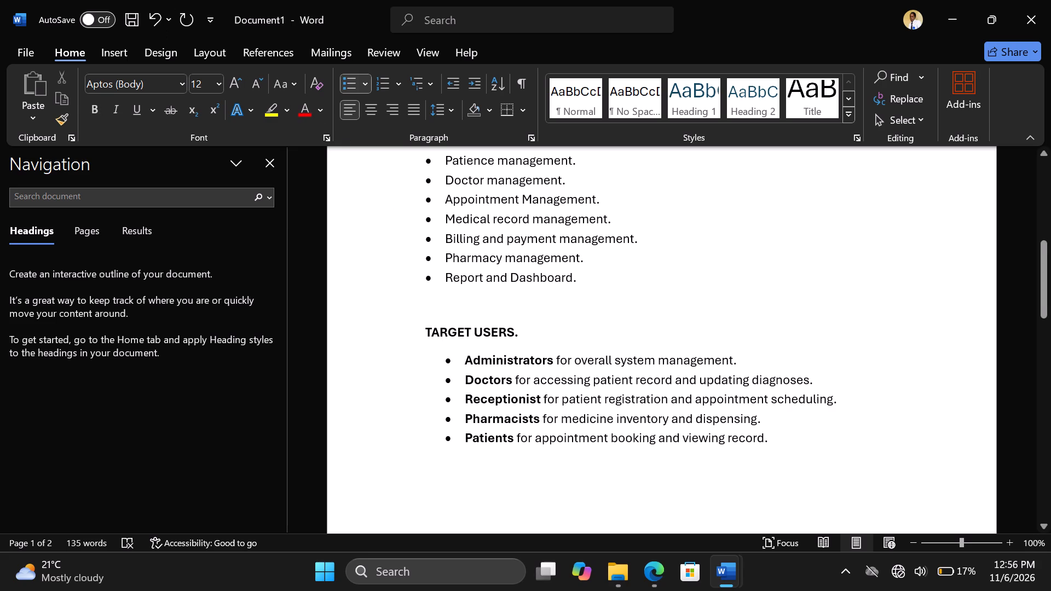
Change the font of the whole document text, from the NAME line through the Patients bullet, to Times New Roman.
{"action": "scroll", "coordinate": [453, 228], "scroll_direction": "up", "scroll_amount": 7}
{"action": "scroll", "coordinate": [545, 344], "scroll_direction": "up", "scroll_amount": 5}
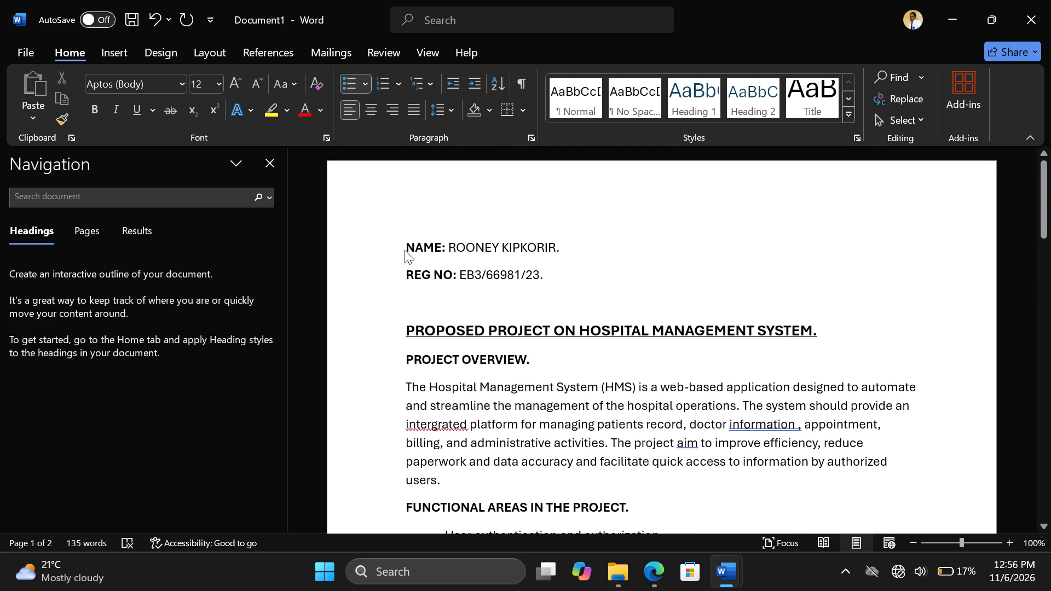
{"action": "left_click_drag", "start_coordinate": [406, 239], "coordinate": [717, 557]}
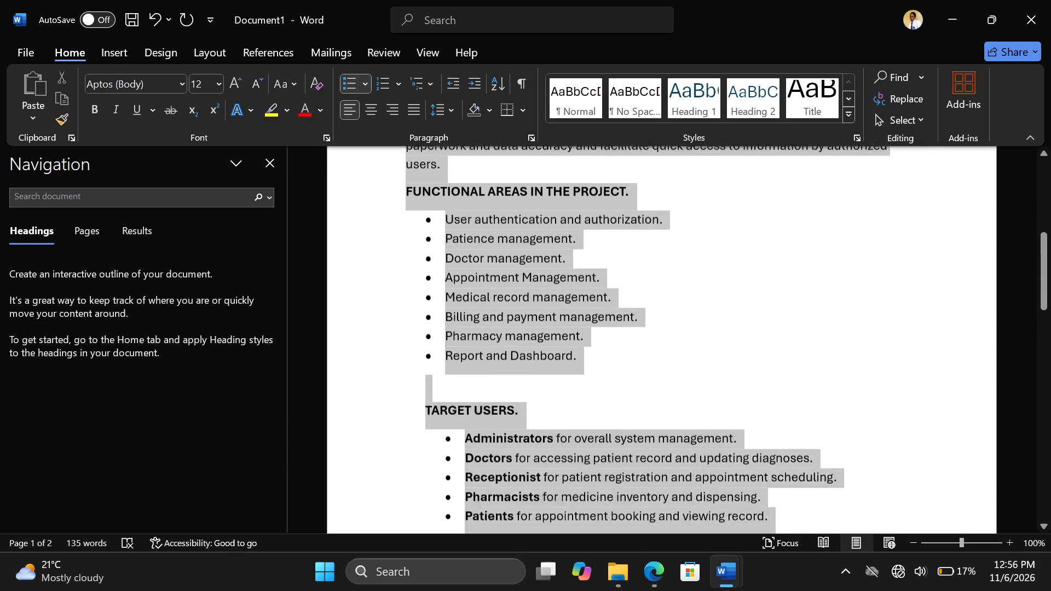
{"action": "left_click_drag", "start_coordinate": [717, 557], "coordinate": [598, 145]}
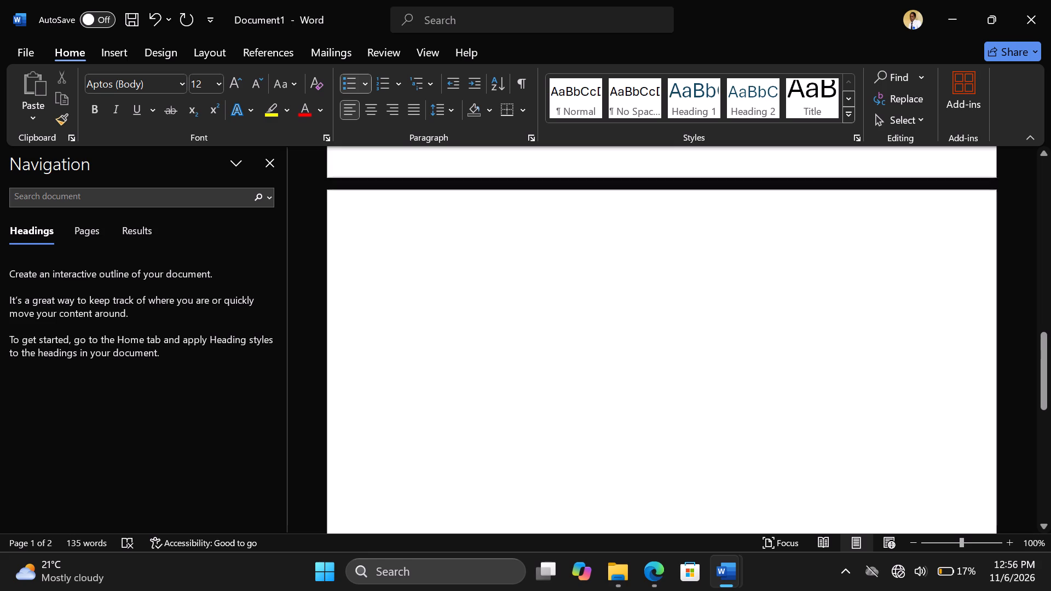
{"action": "left_click_drag", "start_coordinate": [598, 145], "coordinate": [760, 235]}
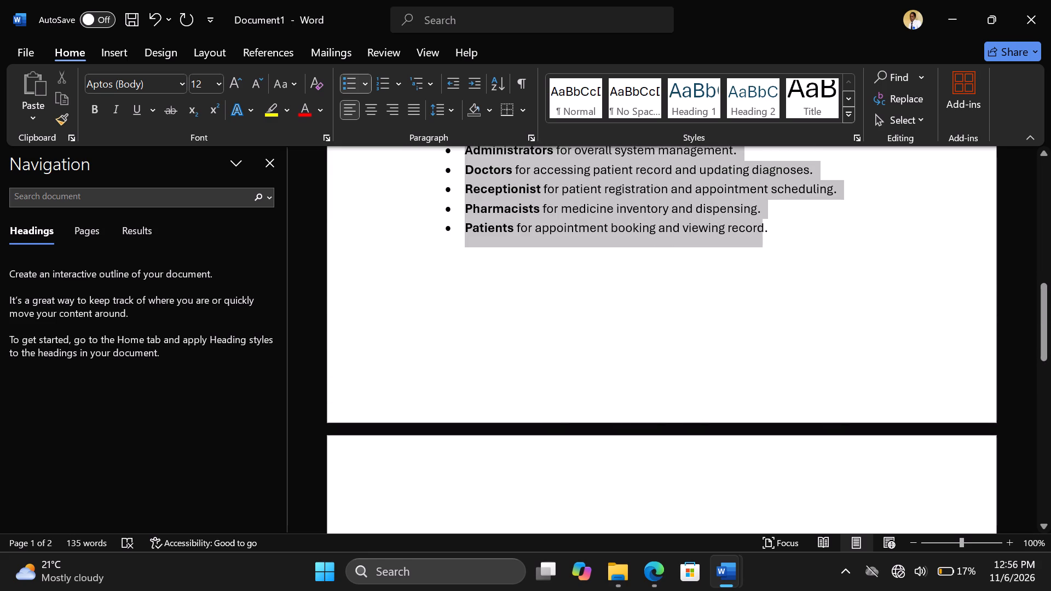
{"action": "left_click_drag", "start_coordinate": [760, 235], "coordinate": [789, 234]}
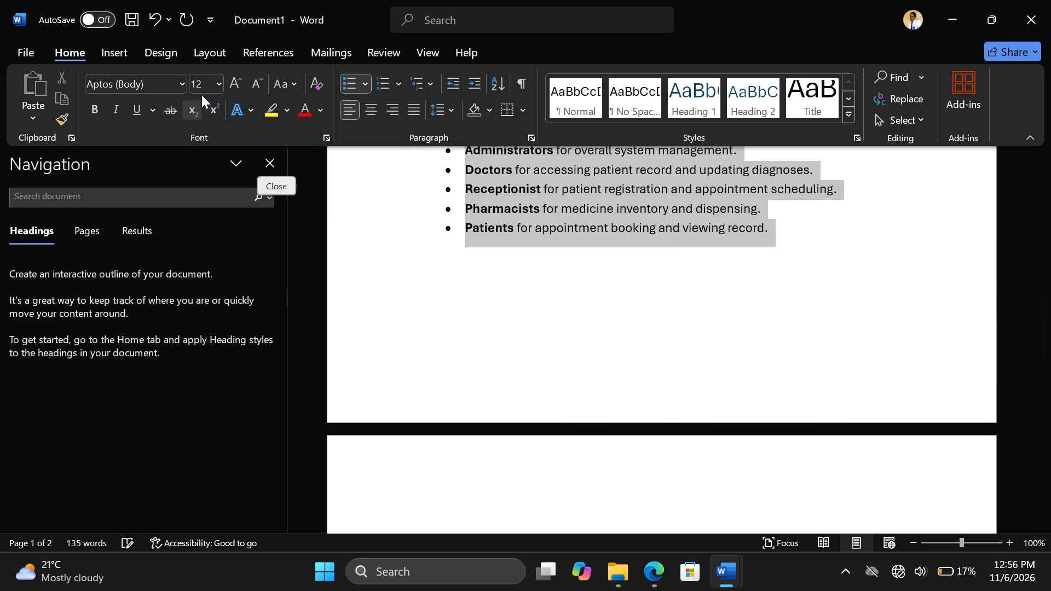
{"action": "left_click", "coordinate": [182, 84]}
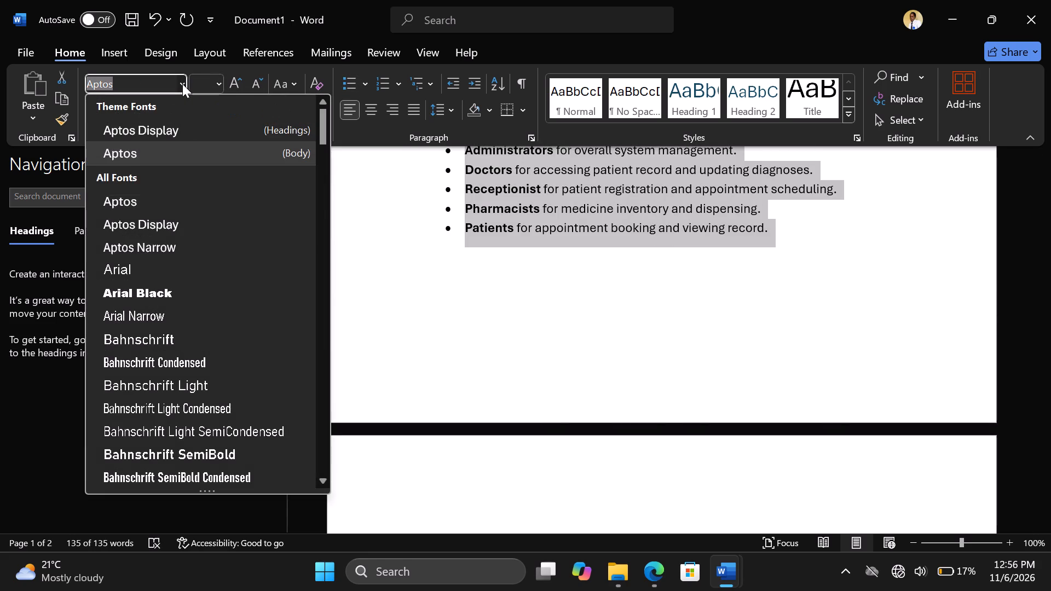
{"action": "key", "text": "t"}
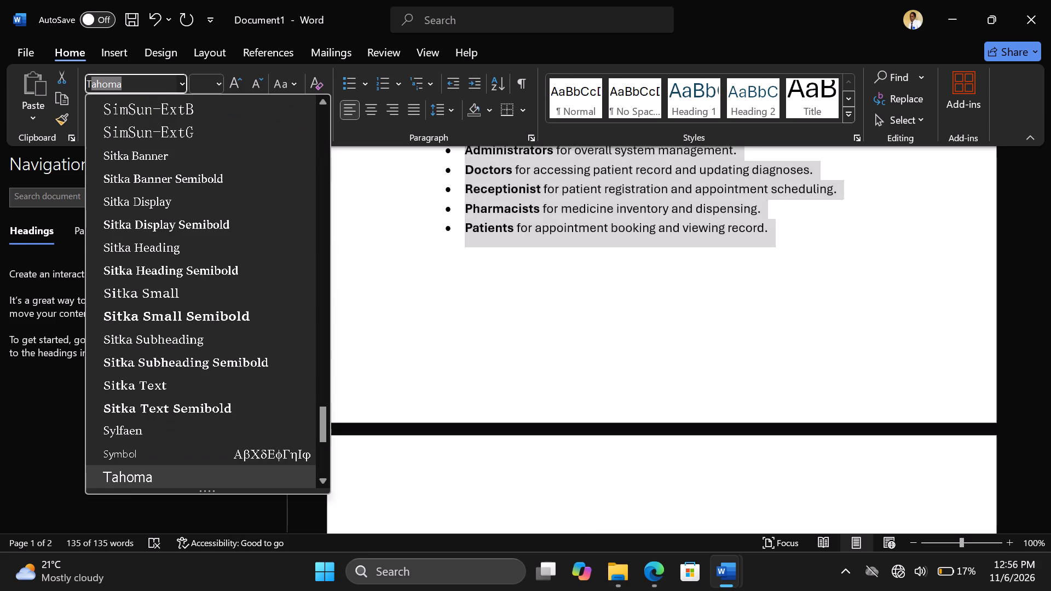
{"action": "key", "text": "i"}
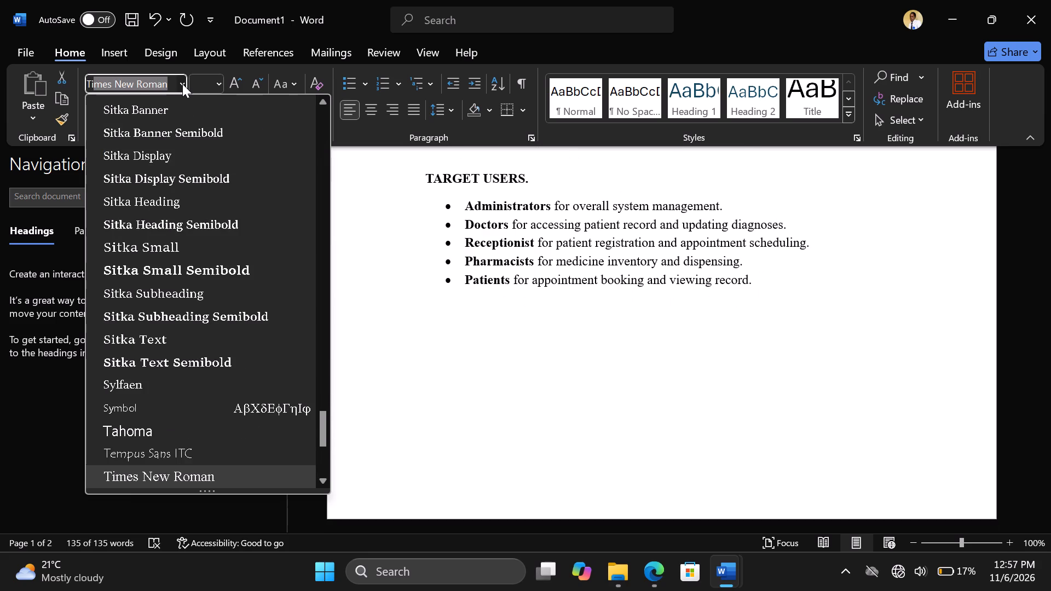
{"action": "key", "text": "Return"}
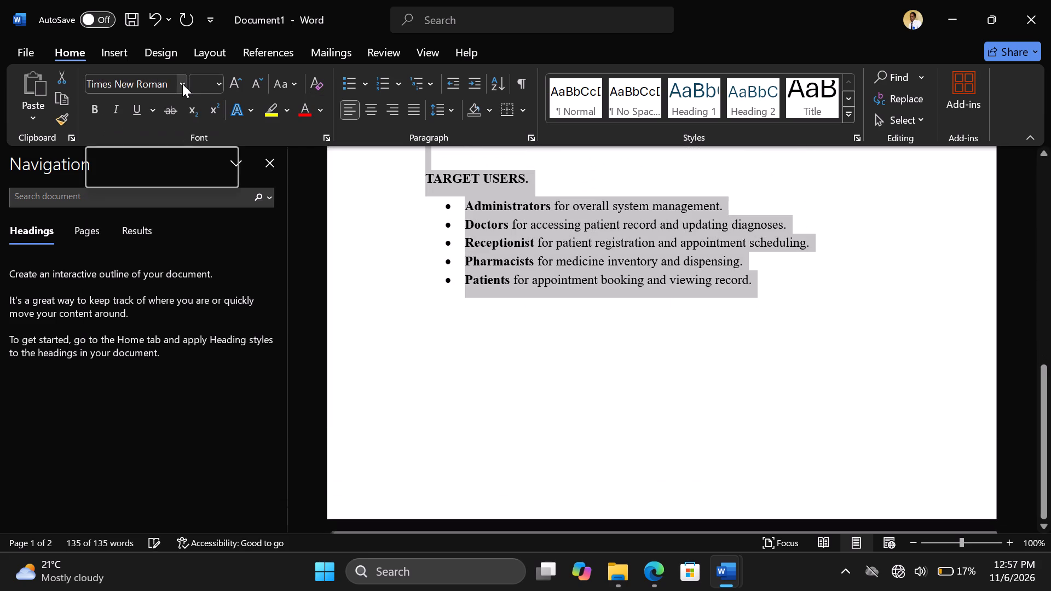
{"action": "scroll", "coordinate": [608, 427], "scroll_direction": "up", "scroll_amount": 1}
{"action": "left_click", "coordinate": [524, 374]}
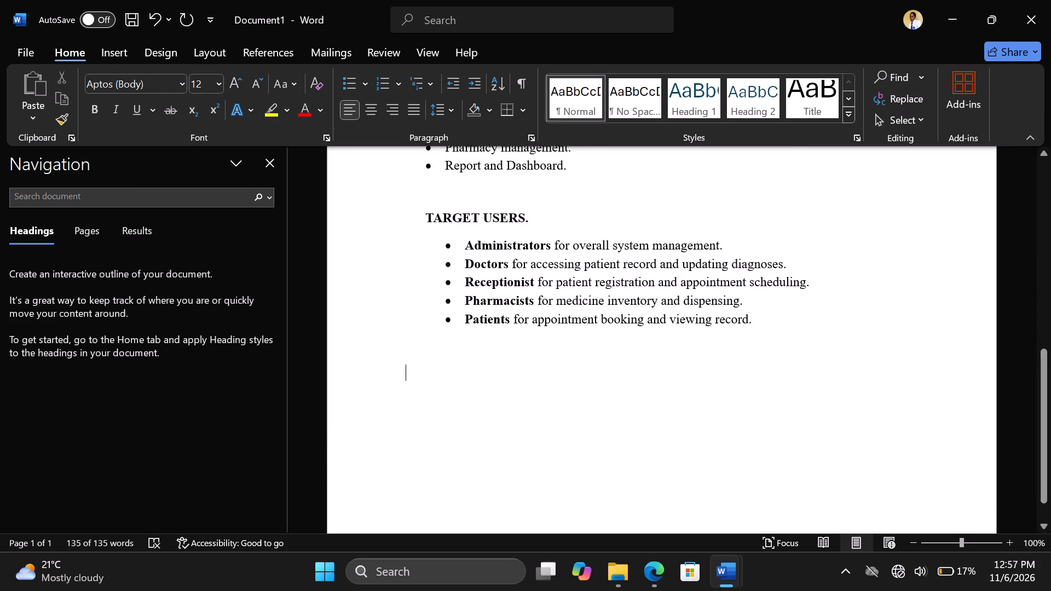
Run the spelling and grammar check and replace "intergrated" in the project overview with the suggestion "integrated".
{"action": "scroll", "coordinate": [534, 351], "scroll_direction": "up", "scroll_amount": 14}
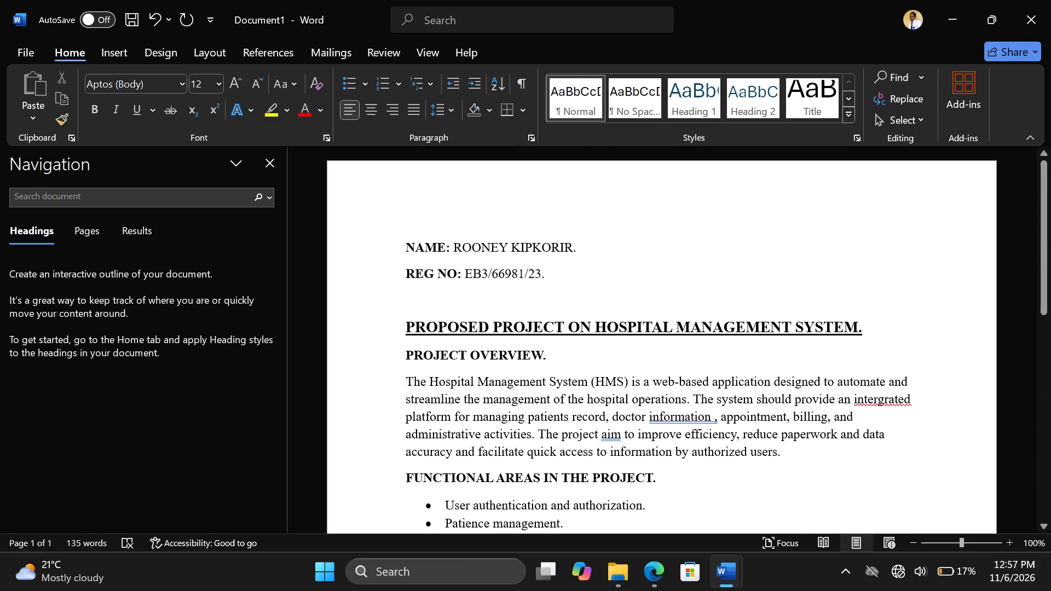
{"action": "scroll", "coordinate": [546, 351], "scroll_direction": "up", "scroll_amount": 1}
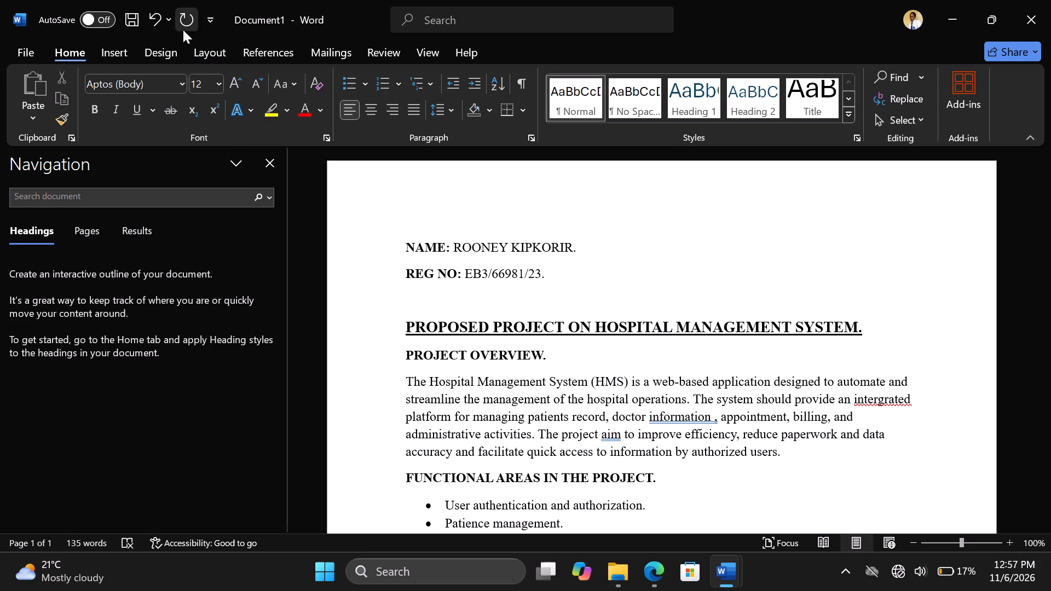
{"action": "left_click", "coordinate": [386, 62]}
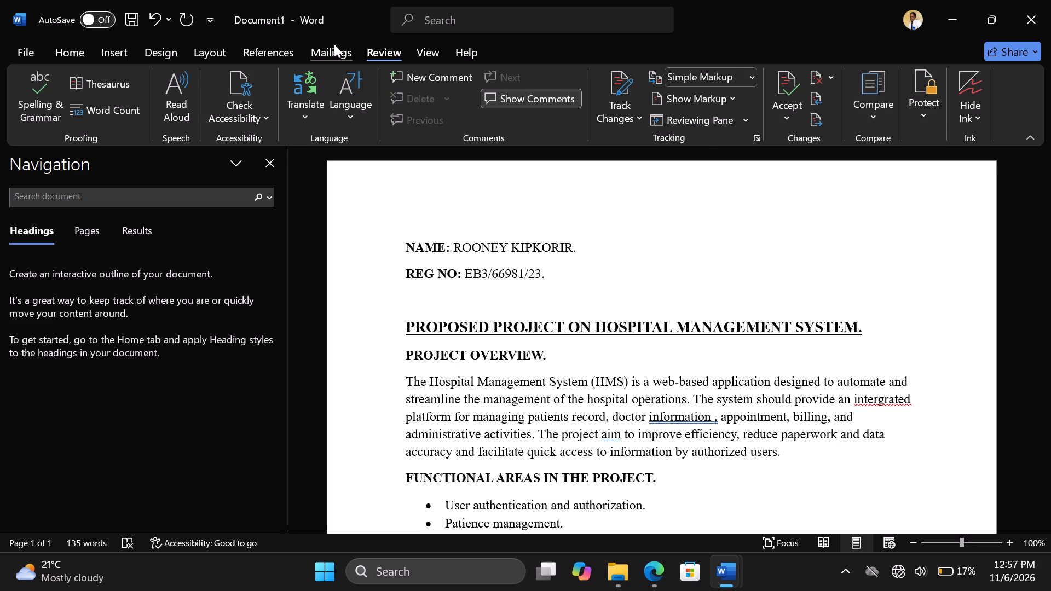
{"action": "left_click", "coordinate": [45, 101]}
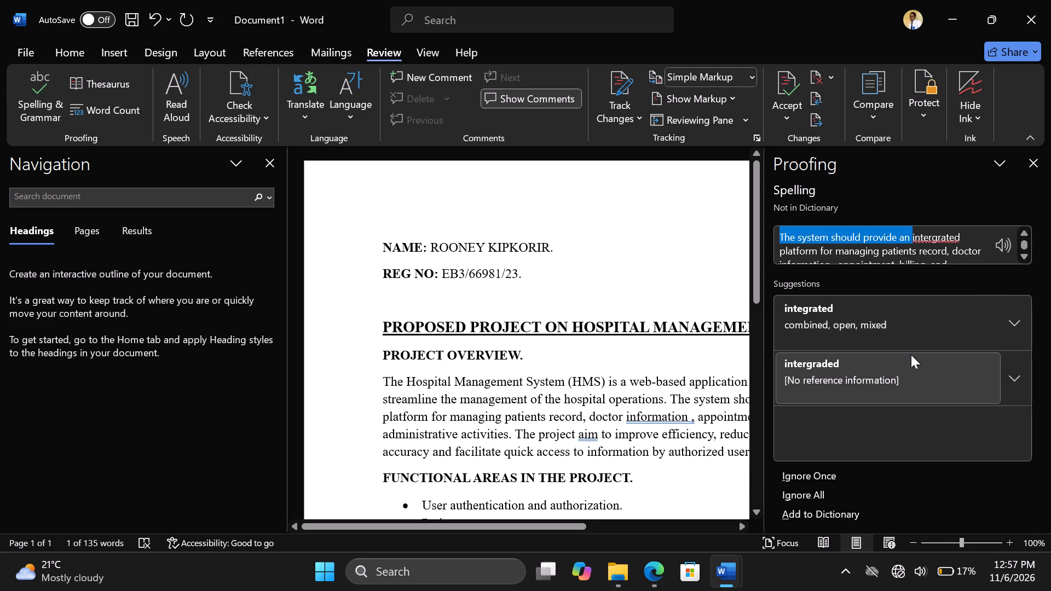
{"action": "left_click", "coordinate": [1021, 327]}
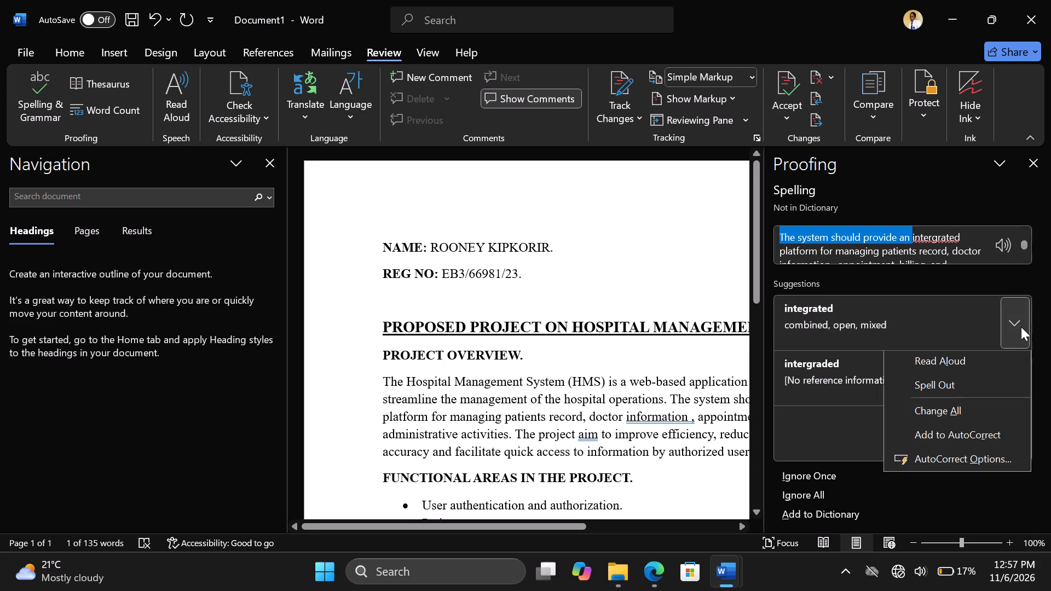
{"action": "left_click", "coordinate": [966, 368]}
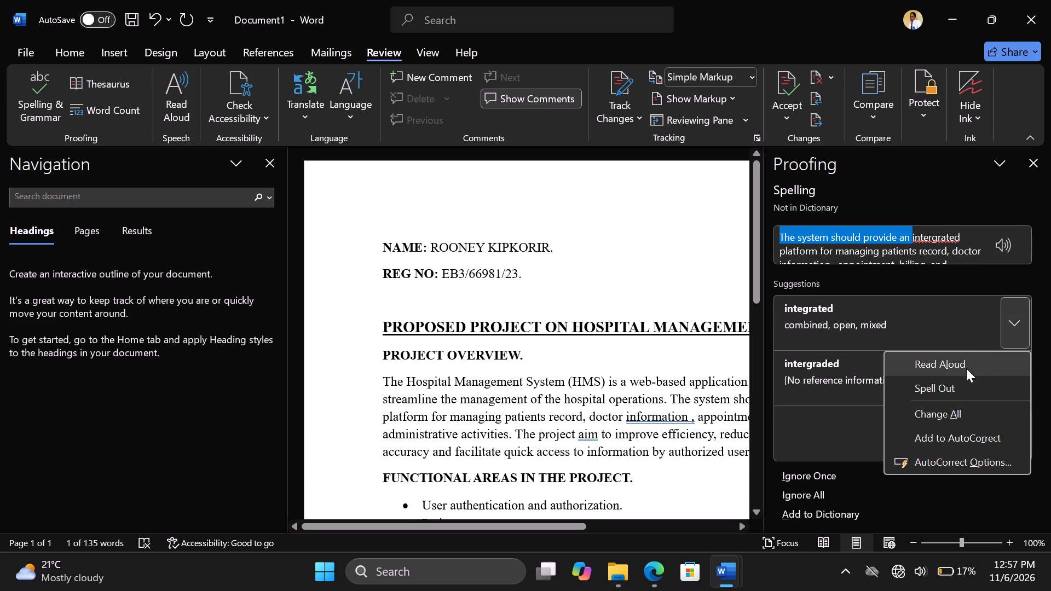
{"action": "left_click", "coordinate": [929, 326]}
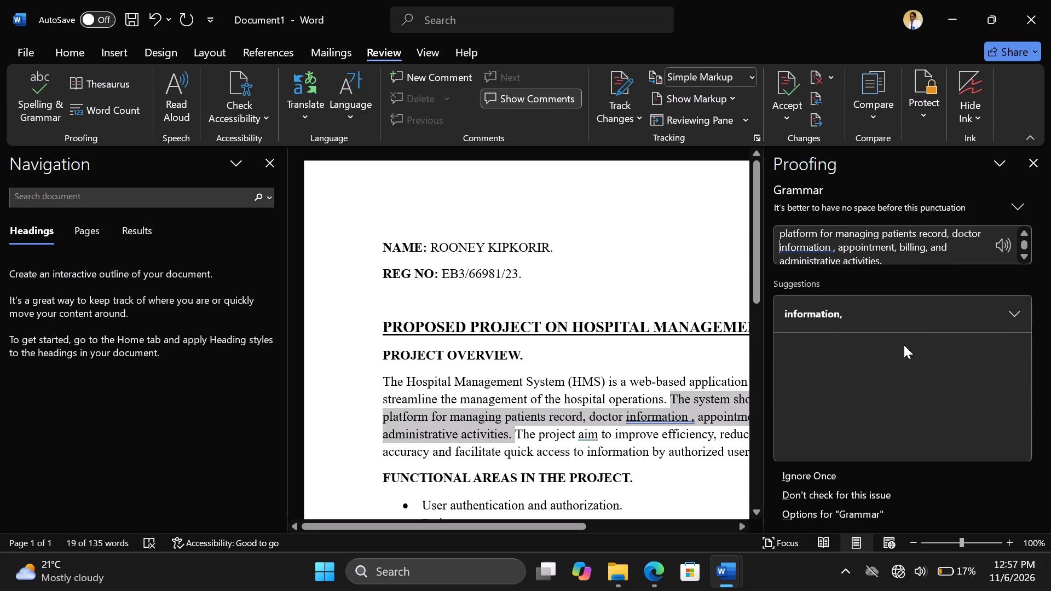
Accept the grammar suggestions "information," and "aims" in the project overview and finish the check.
{"action": "left_click", "coordinate": [943, 322]}
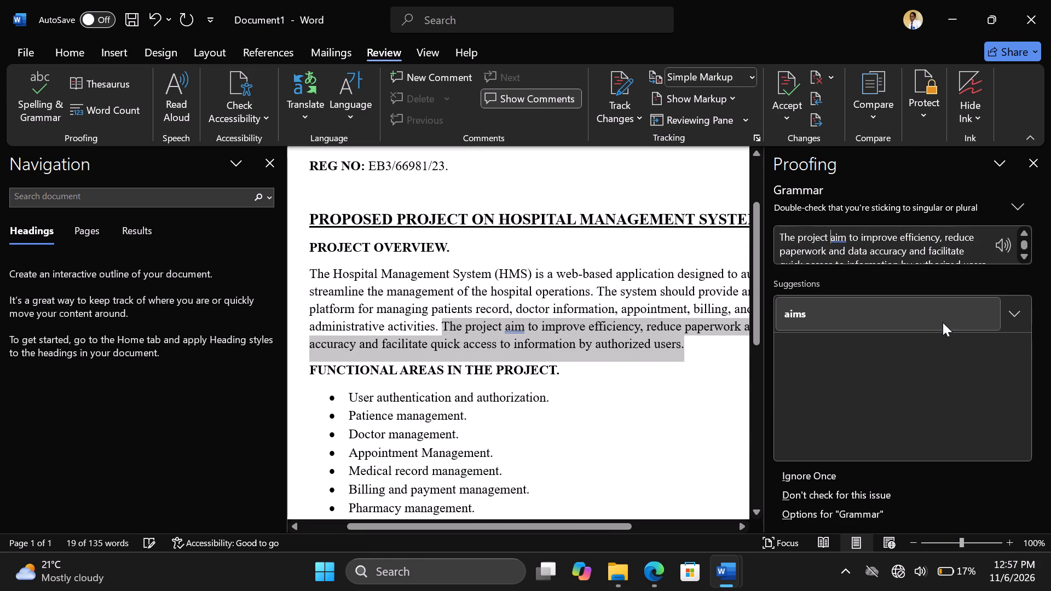
{"action": "left_click", "coordinate": [943, 322]}
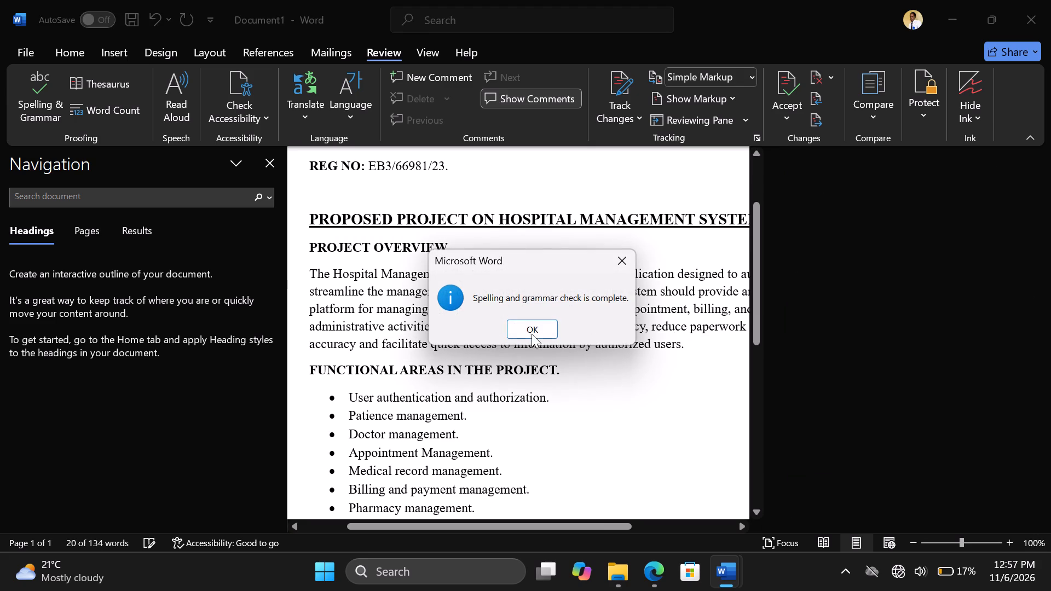
{"action": "left_click", "coordinate": [524, 328]}
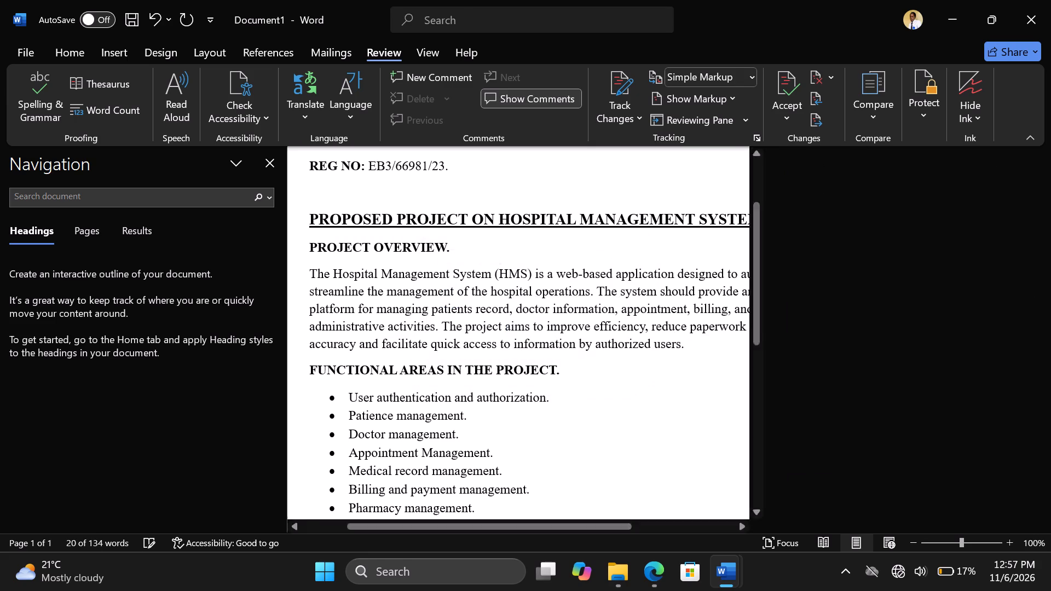
Run the spelling and grammar check on the document again.
{"action": "left_click", "coordinate": [28, 108]}
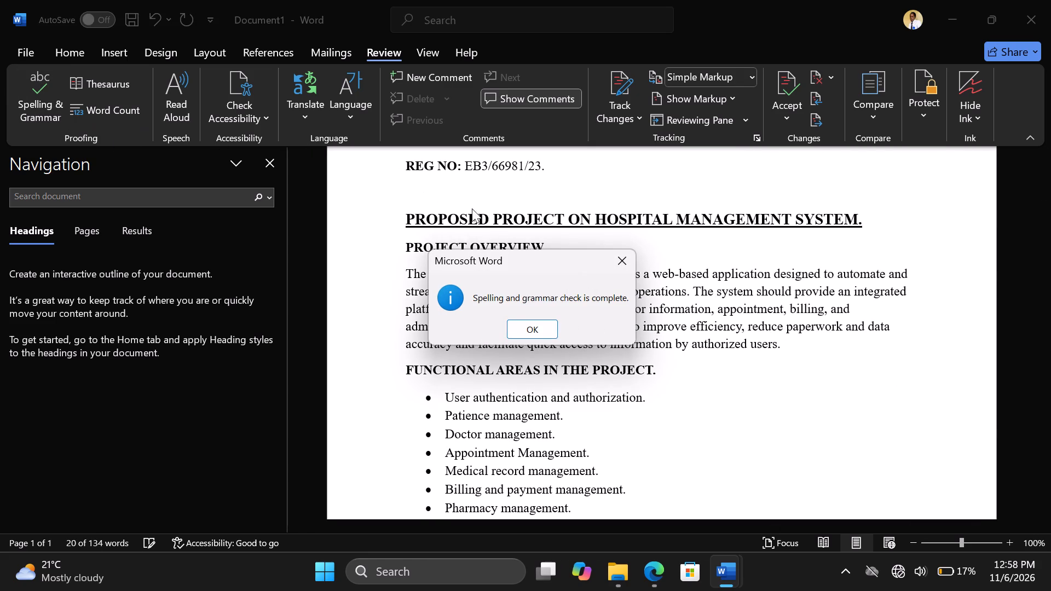
{"action": "left_click", "coordinate": [523, 333]}
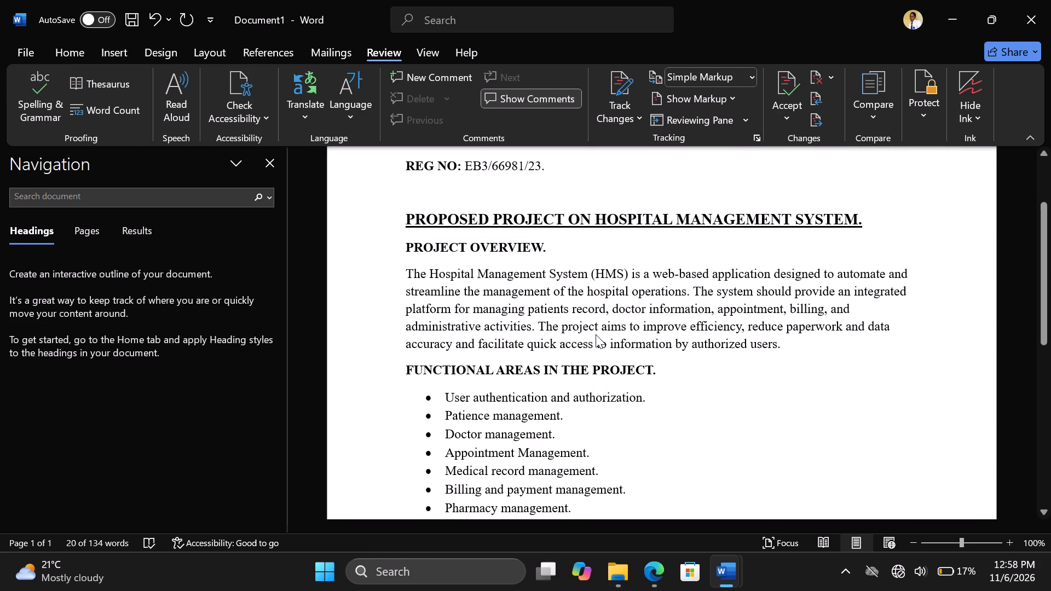
Review the whole document, from the student details and project overview through the functional areas and target users.
{"action": "scroll", "coordinate": [769, 345], "scroll_direction": "down", "scroll_amount": 9}
{"action": "scroll", "coordinate": [772, 345], "scroll_direction": "up", "scroll_amount": 8}
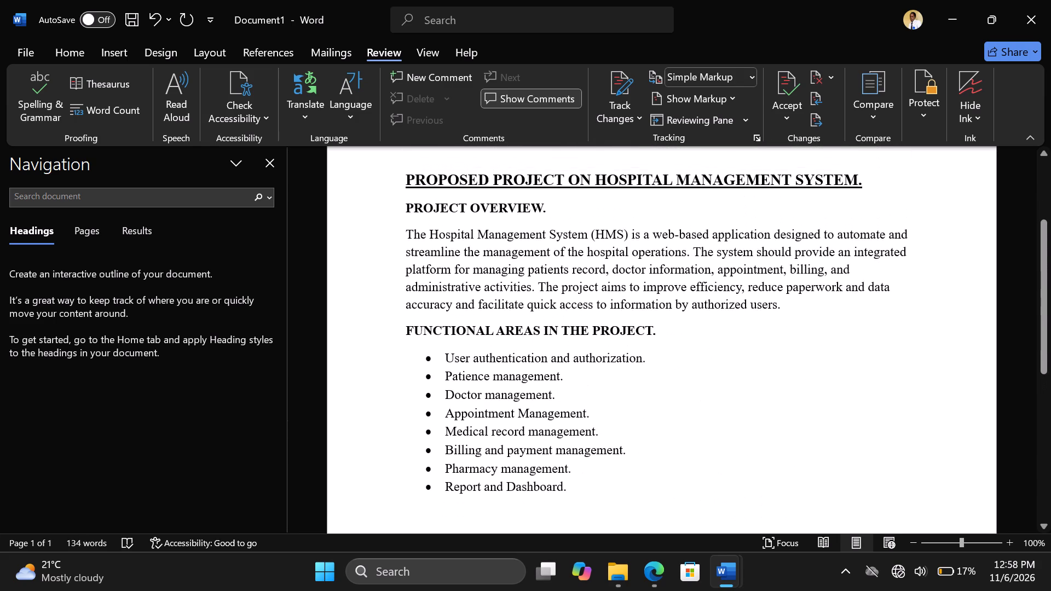
{"action": "scroll", "coordinate": [767, 333], "scroll_direction": "up", "scroll_amount": 5}
{"action": "scroll", "coordinate": [767, 333], "scroll_direction": "down", "scroll_amount": 15}
{"action": "scroll", "coordinate": [766, 327], "scroll_direction": "up", "scroll_amount": 4}
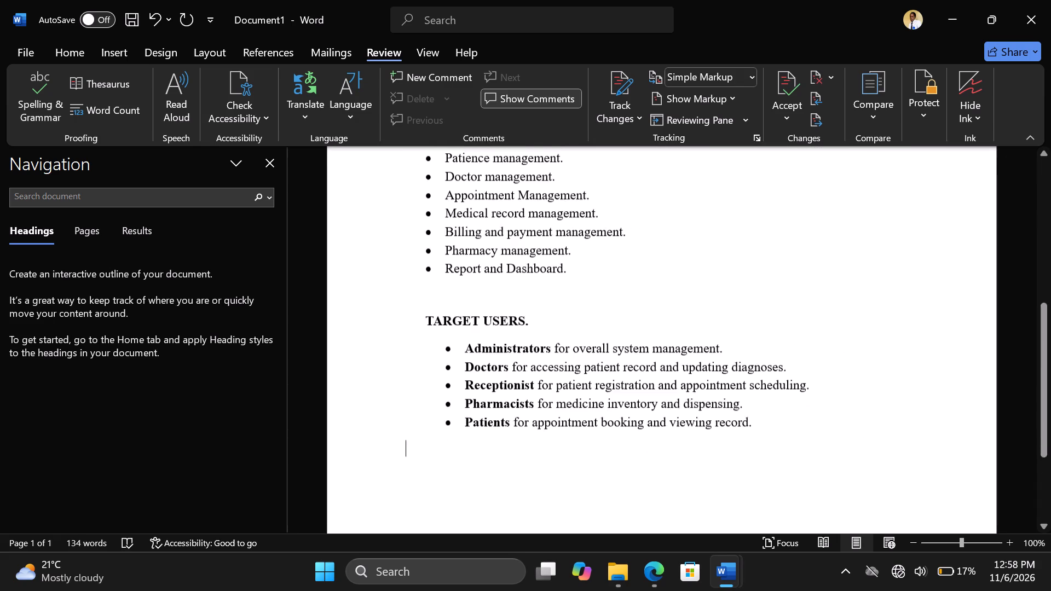
{"action": "scroll", "coordinate": [766, 327], "scroll_direction": "up", "scroll_amount": 5}
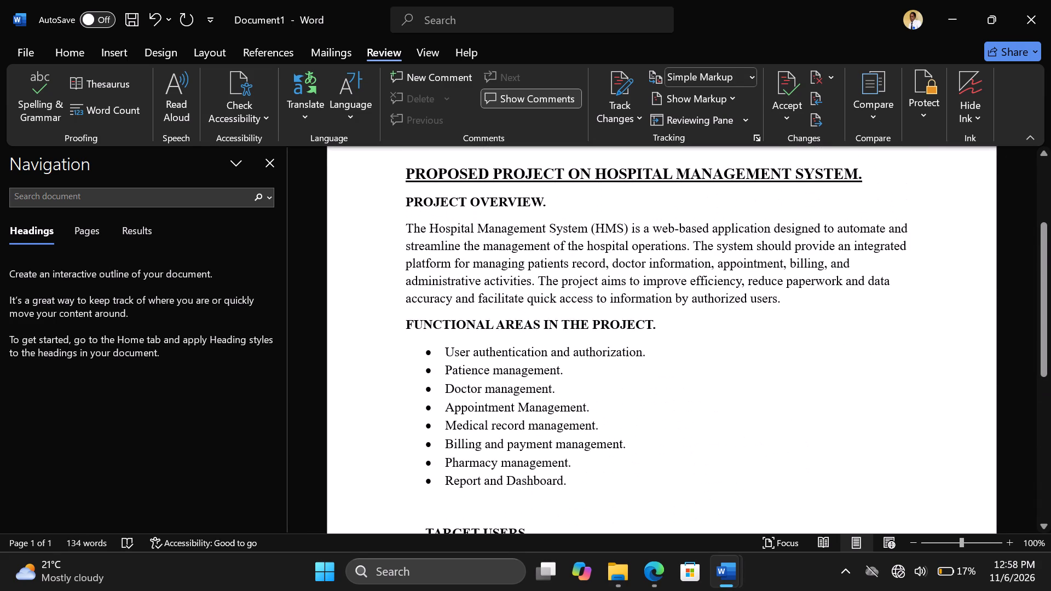
{"action": "scroll", "coordinate": [766, 327], "scroll_direction": "up", "scroll_amount": 1}
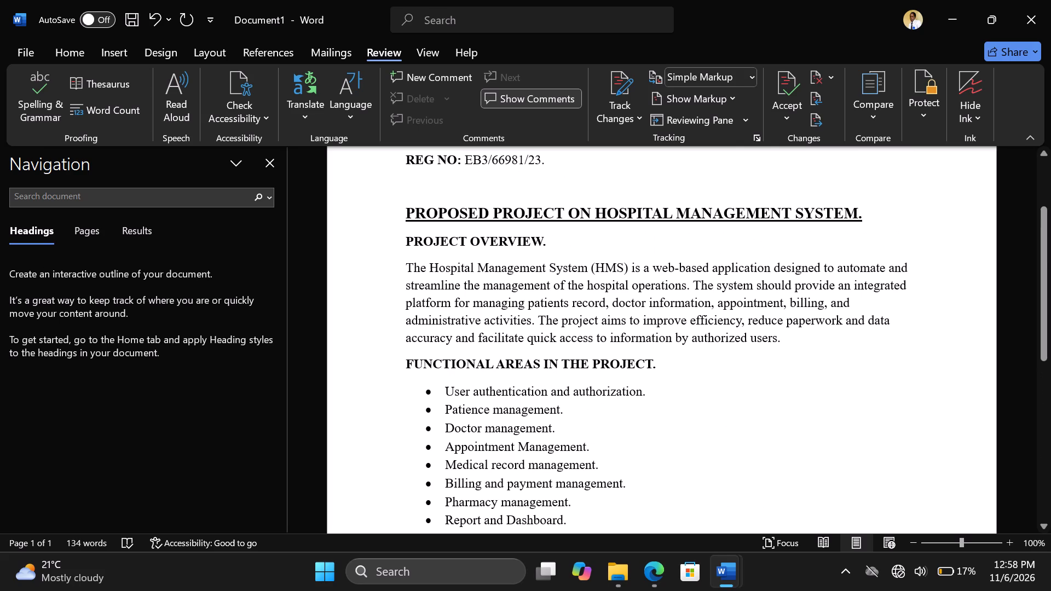
{"action": "scroll", "coordinate": [857, 305], "scroll_direction": "down", "scroll_amount": 4}
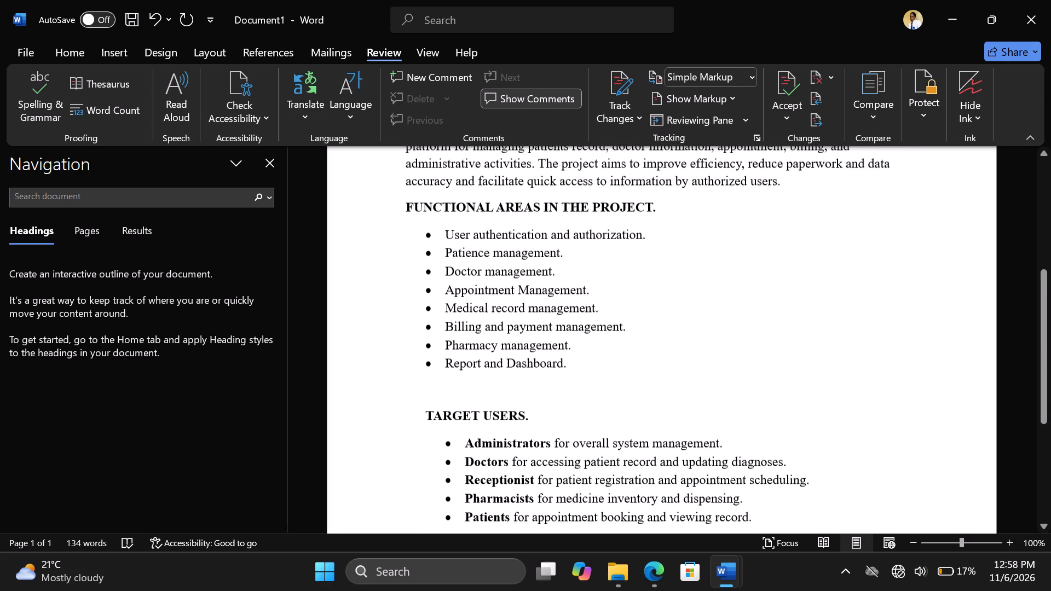
{"action": "scroll", "coordinate": [857, 307], "scroll_direction": "up", "scroll_amount": 7}
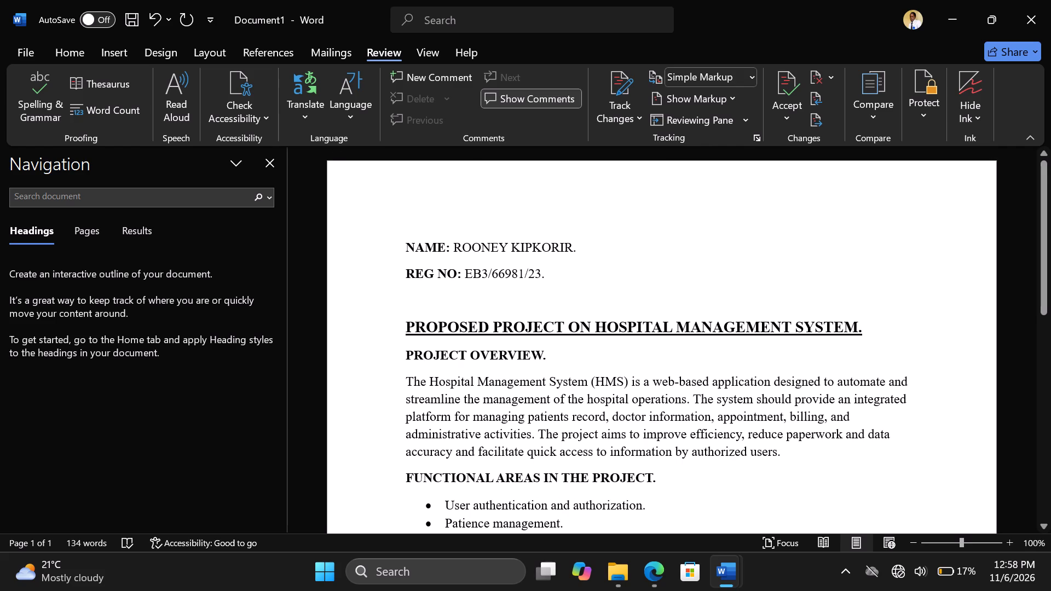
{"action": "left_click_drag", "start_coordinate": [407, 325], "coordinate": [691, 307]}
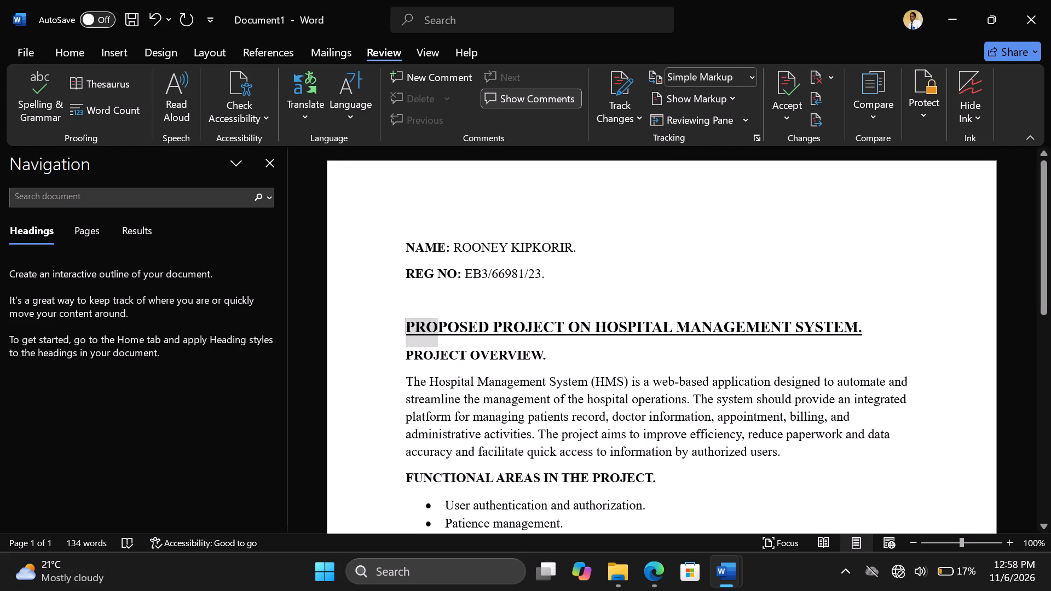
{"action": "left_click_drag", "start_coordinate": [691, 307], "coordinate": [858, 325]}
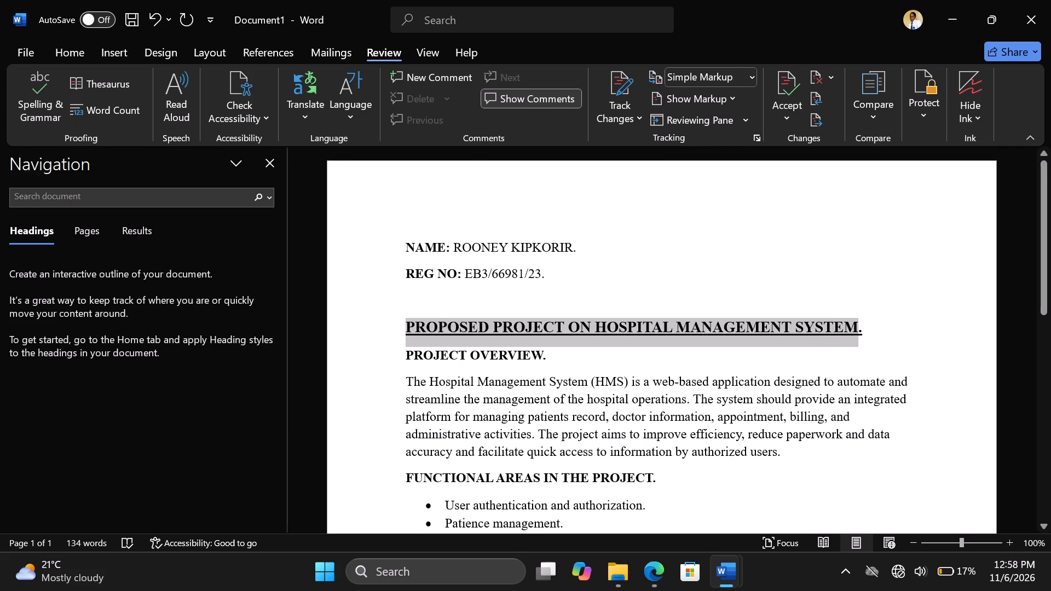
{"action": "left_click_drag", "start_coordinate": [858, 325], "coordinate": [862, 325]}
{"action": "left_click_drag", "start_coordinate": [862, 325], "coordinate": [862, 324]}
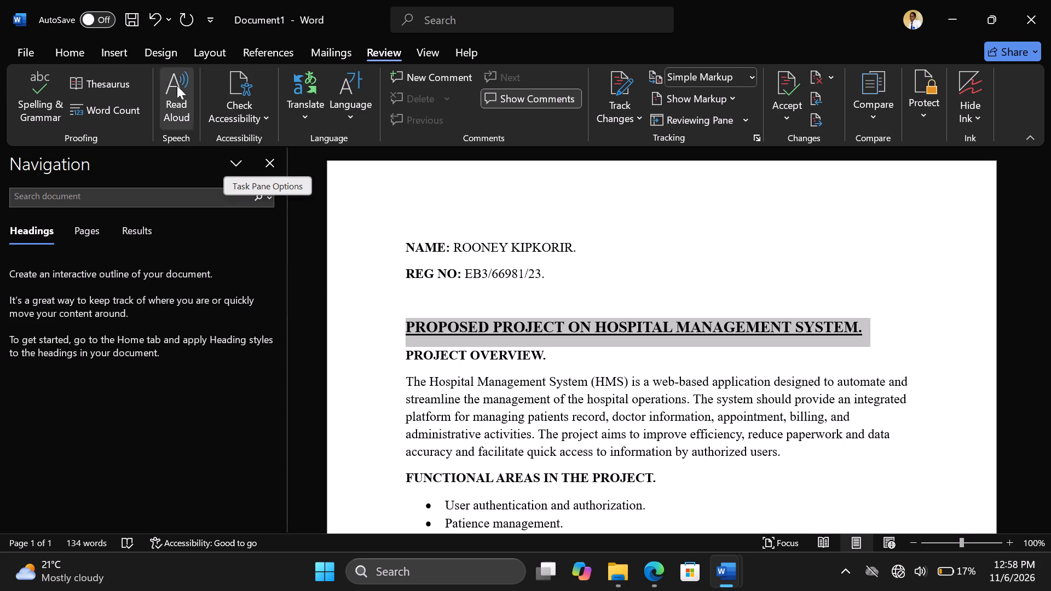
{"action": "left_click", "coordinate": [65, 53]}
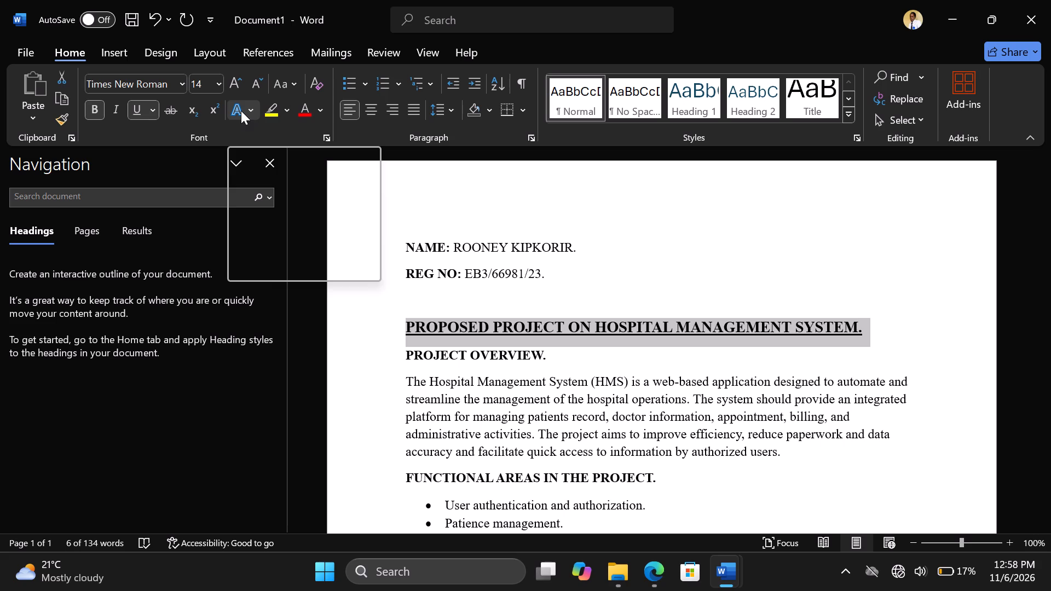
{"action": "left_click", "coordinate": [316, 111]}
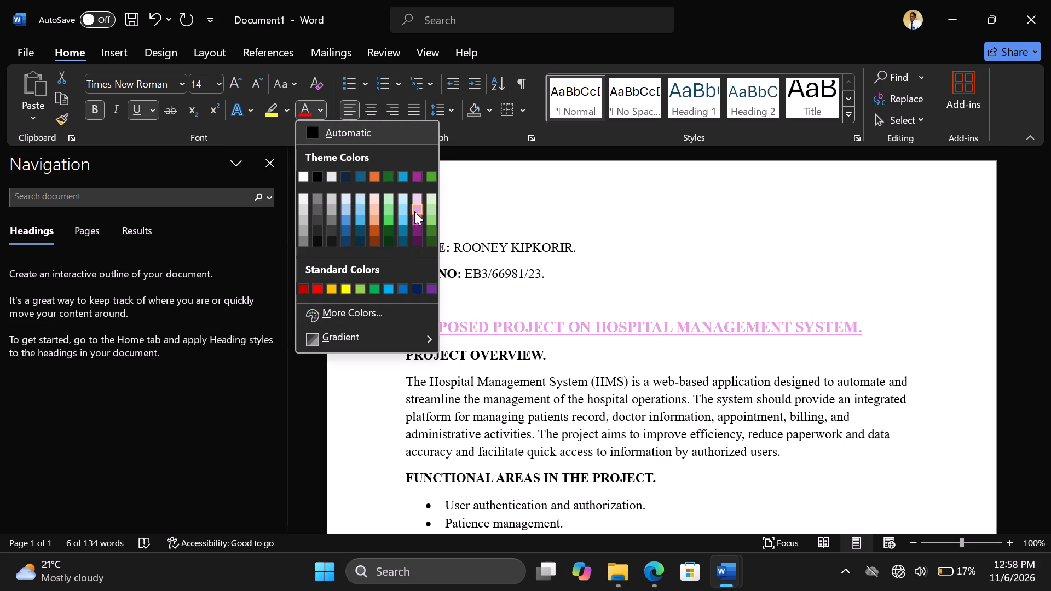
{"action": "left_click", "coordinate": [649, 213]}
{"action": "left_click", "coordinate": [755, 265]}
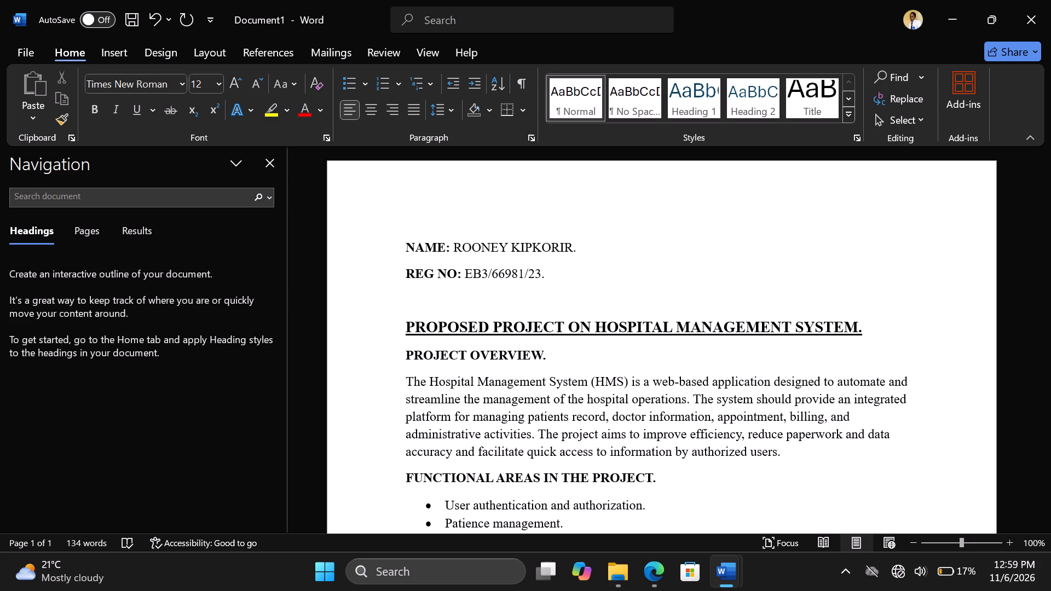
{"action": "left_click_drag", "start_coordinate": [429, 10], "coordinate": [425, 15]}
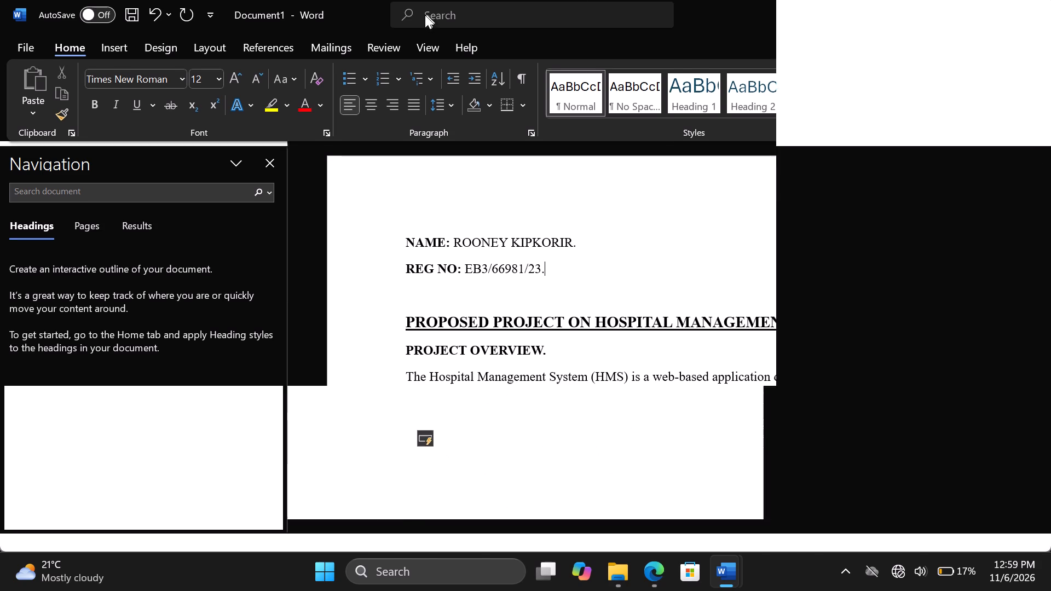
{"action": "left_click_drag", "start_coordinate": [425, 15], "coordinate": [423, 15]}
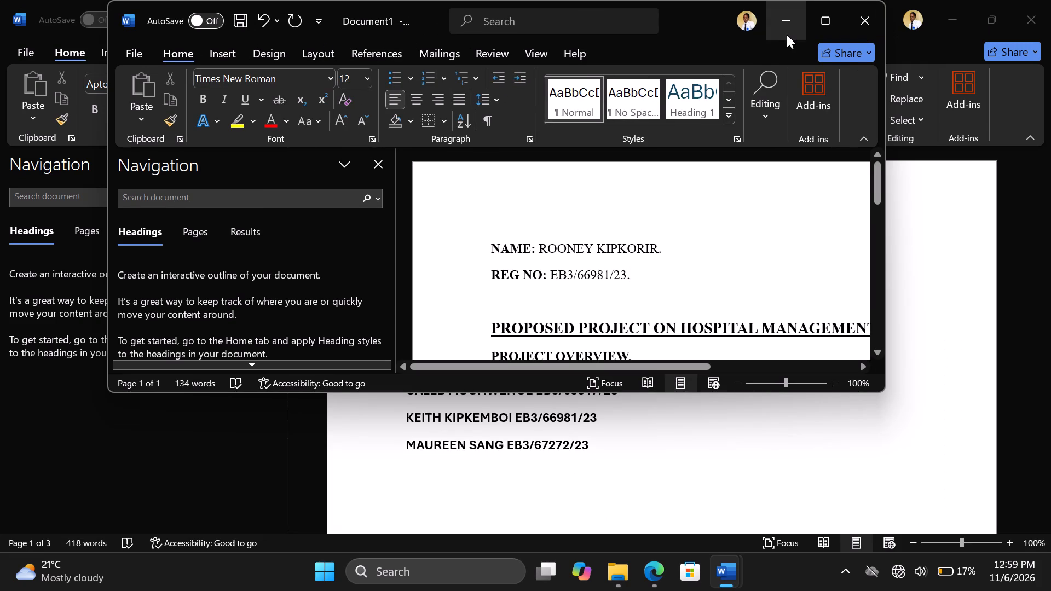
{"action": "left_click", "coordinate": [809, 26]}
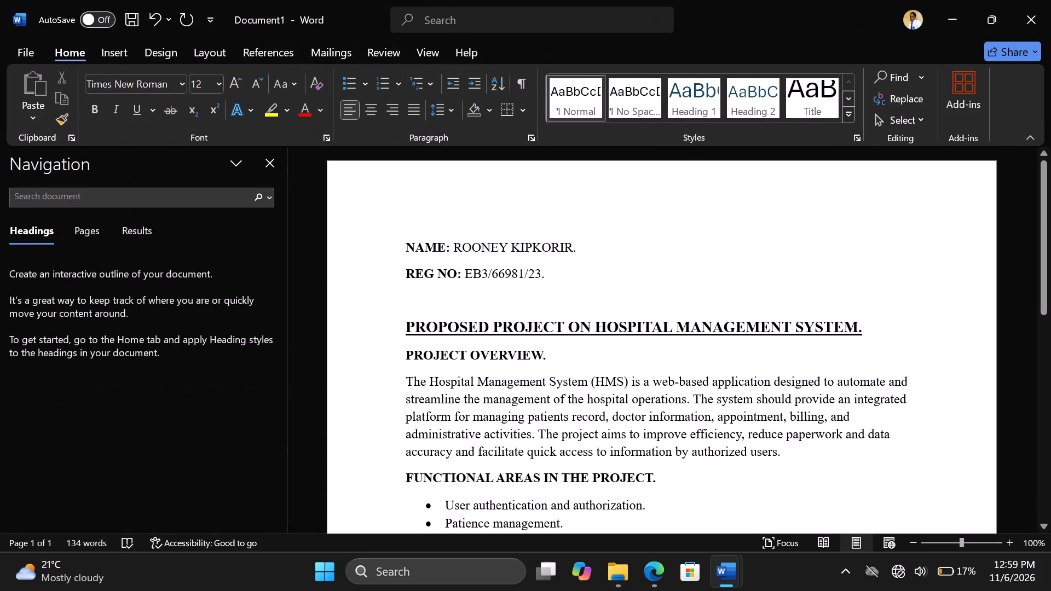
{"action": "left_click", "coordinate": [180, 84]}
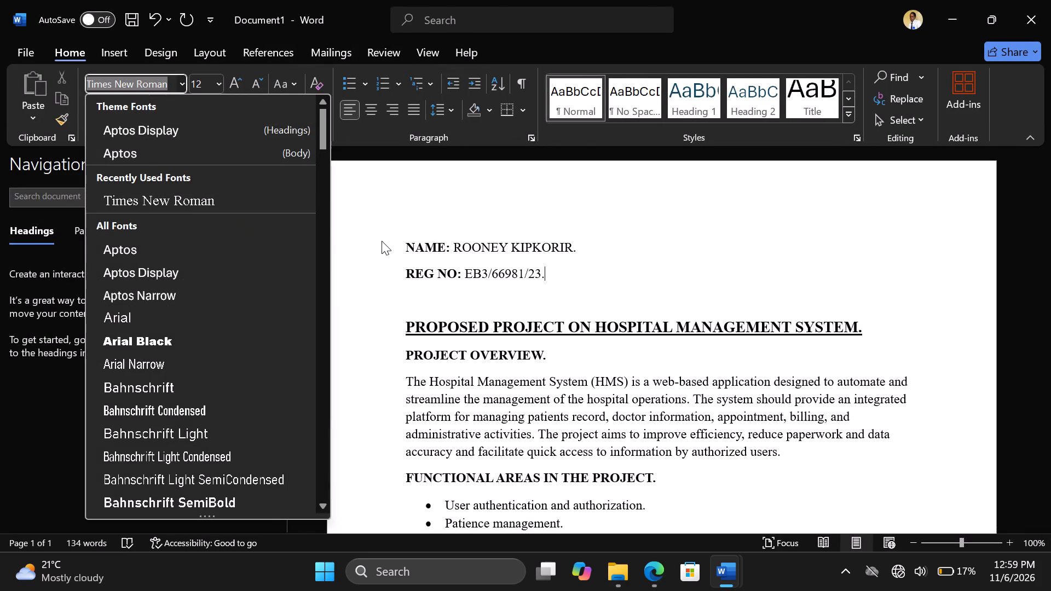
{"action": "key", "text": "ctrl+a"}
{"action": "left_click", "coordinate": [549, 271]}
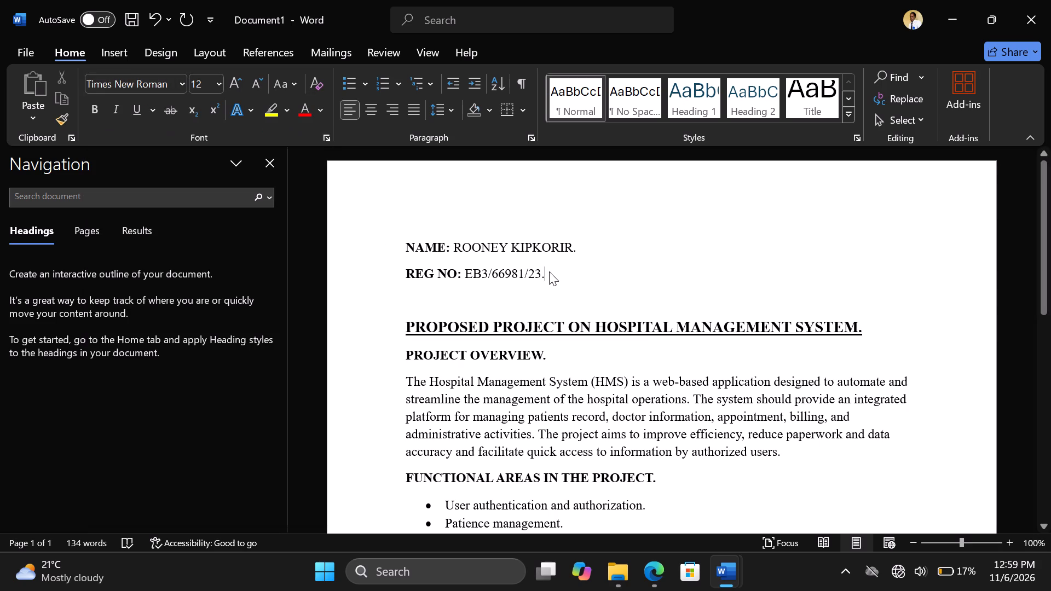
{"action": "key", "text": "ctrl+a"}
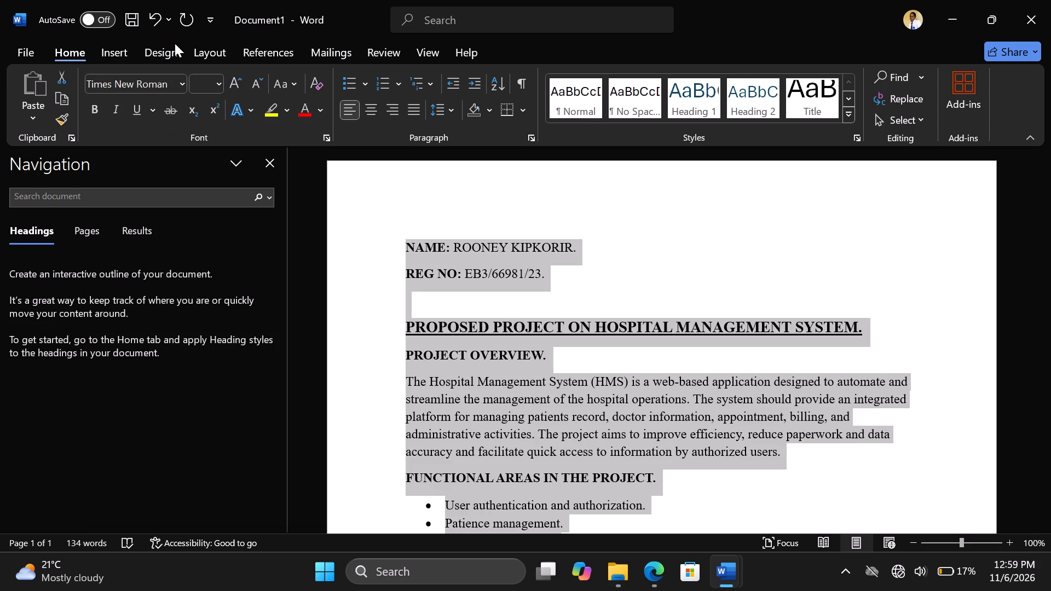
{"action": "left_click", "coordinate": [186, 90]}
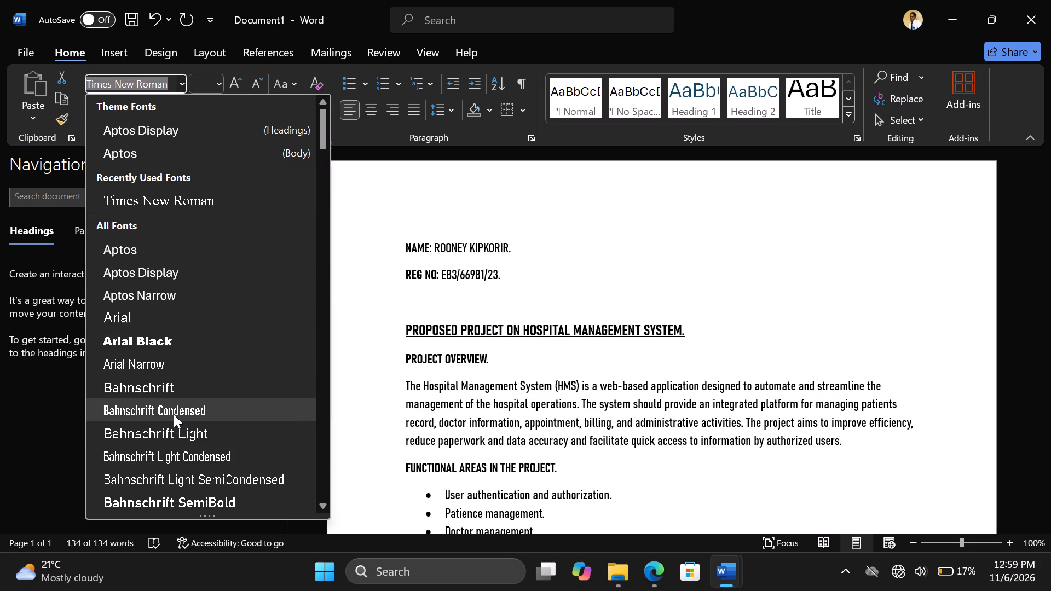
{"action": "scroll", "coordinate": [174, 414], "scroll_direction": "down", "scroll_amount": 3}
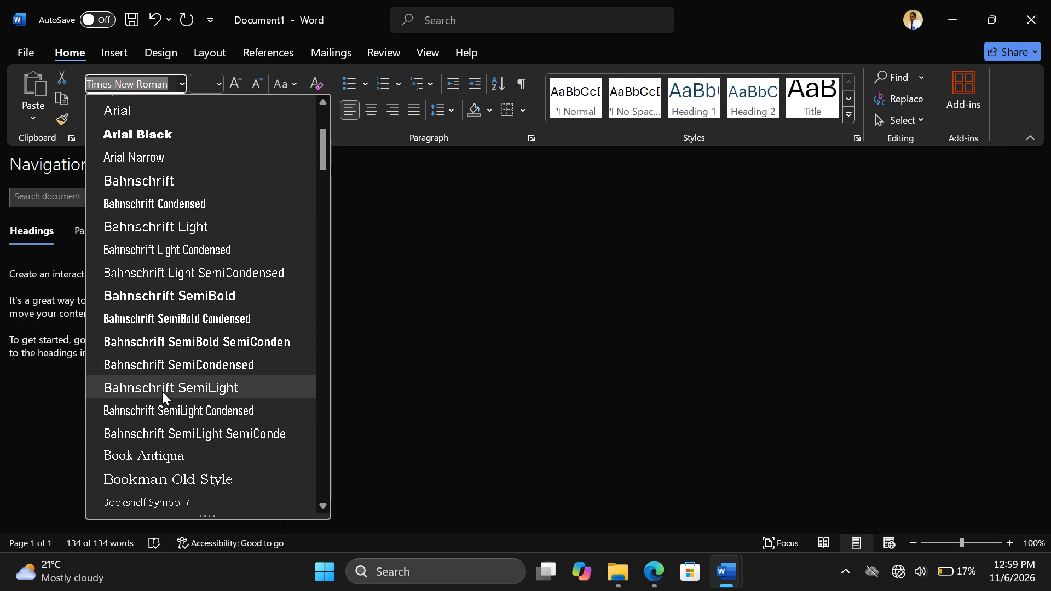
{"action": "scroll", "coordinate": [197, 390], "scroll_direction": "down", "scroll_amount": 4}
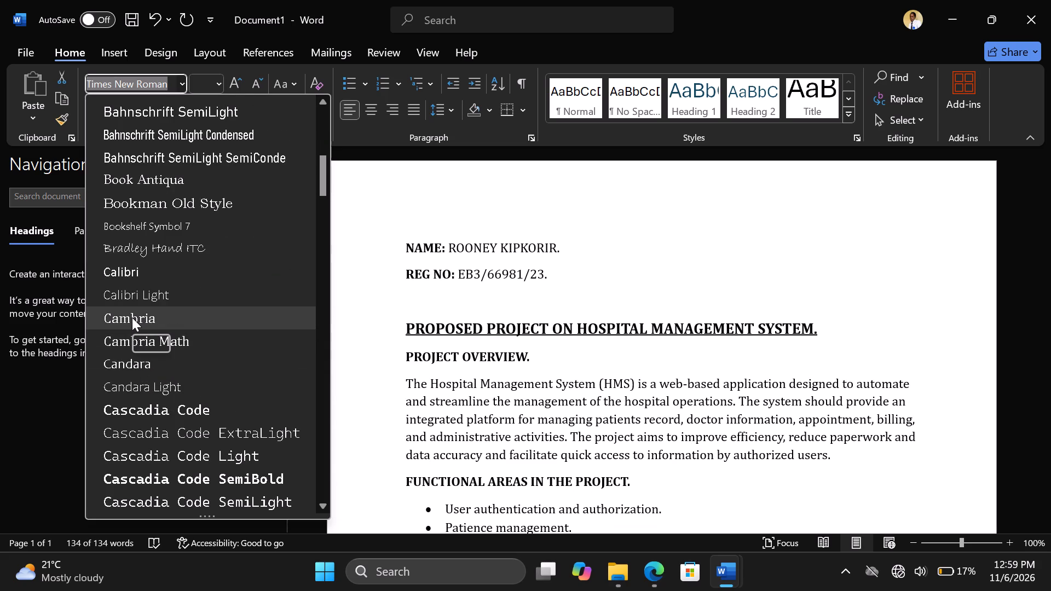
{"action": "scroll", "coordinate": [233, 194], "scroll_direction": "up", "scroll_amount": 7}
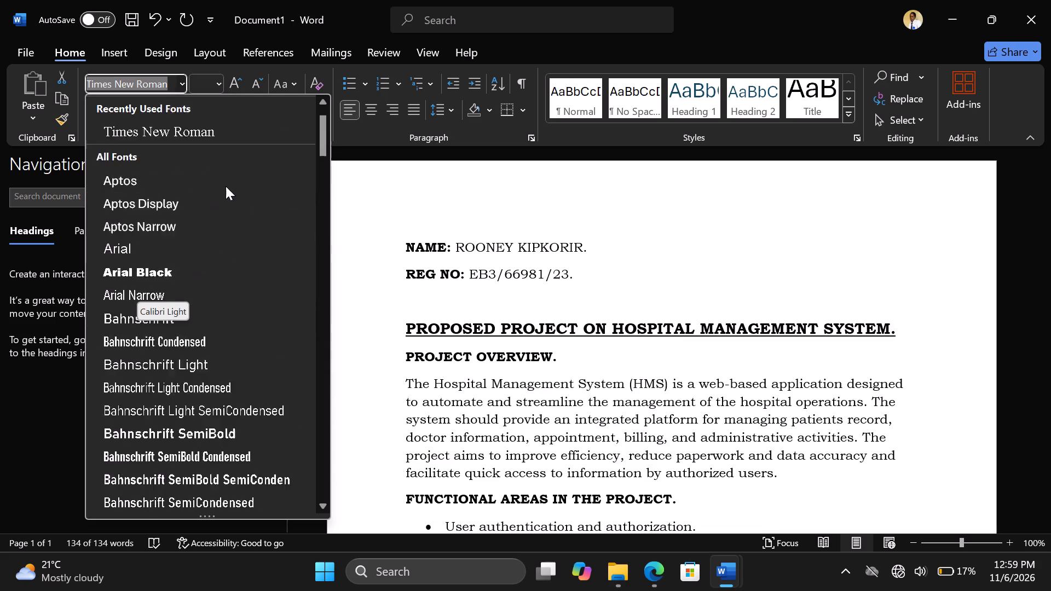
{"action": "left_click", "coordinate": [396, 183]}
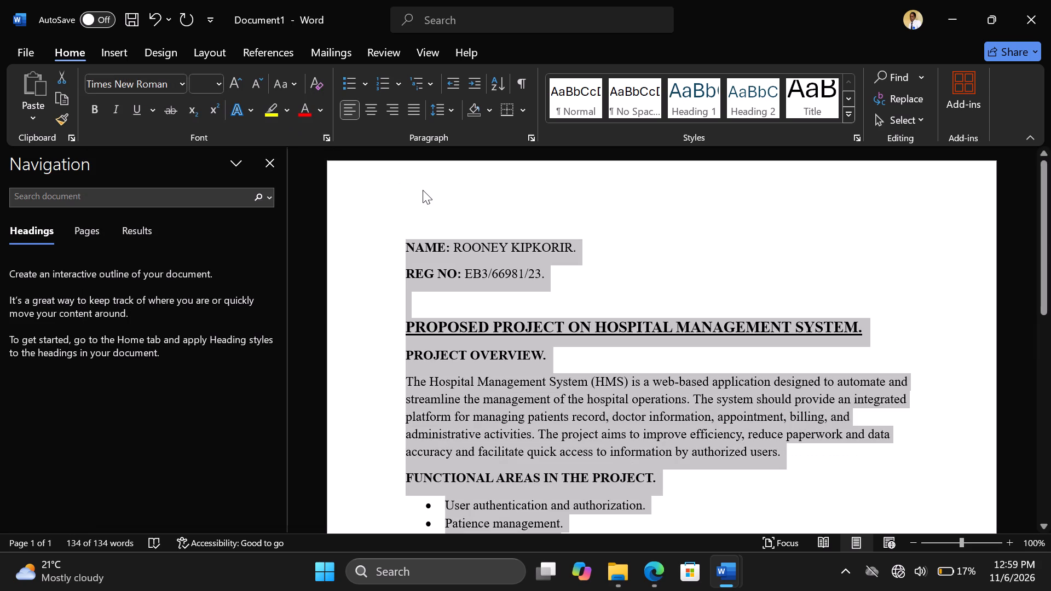
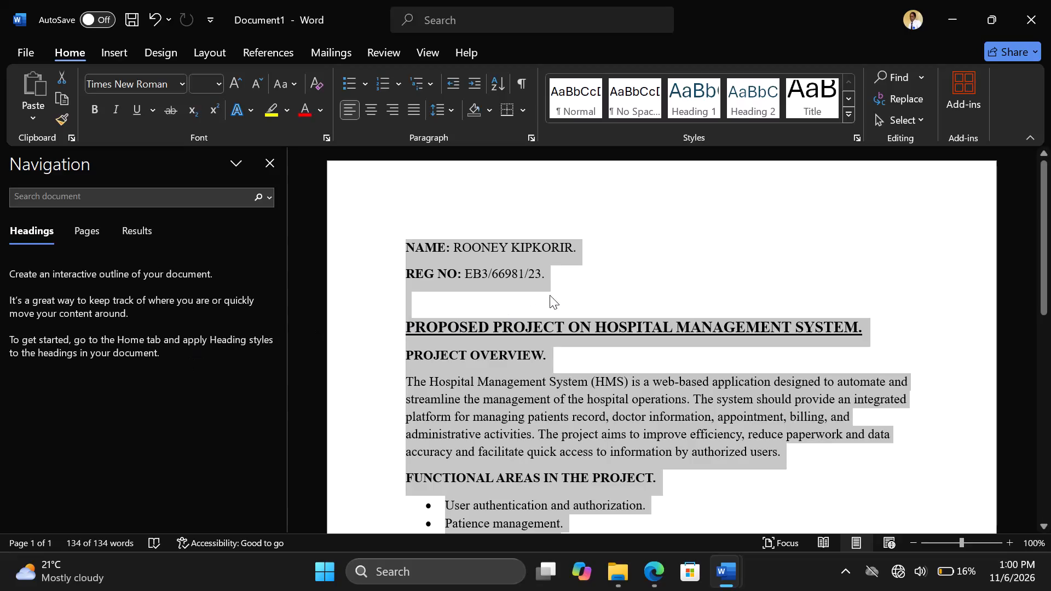
Deselect the document text, placing the cursor at the end of the registration number line.
{"action": "left_click", "coordinate": [640, 277]}
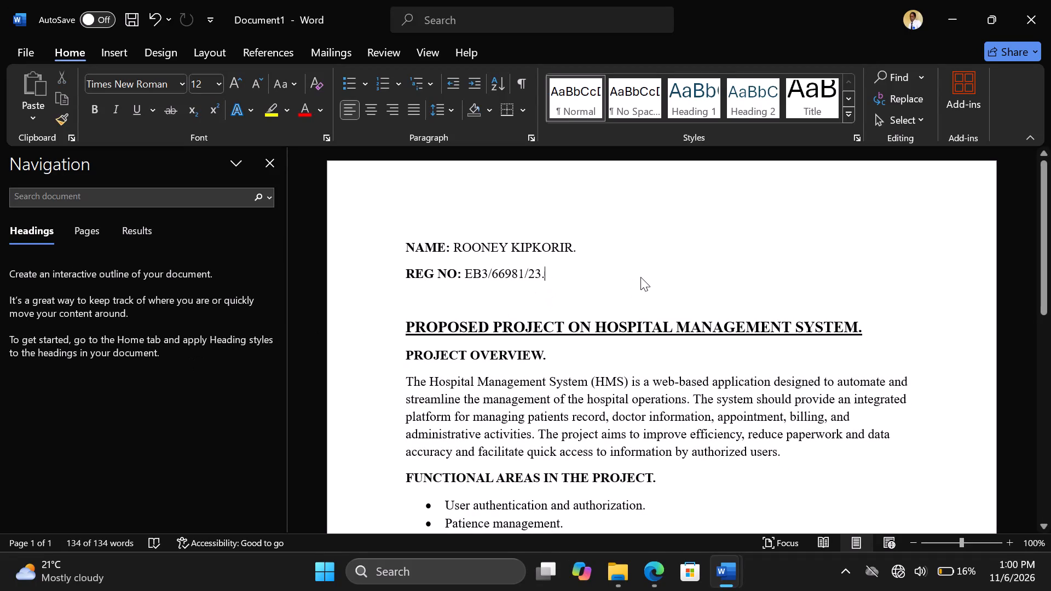
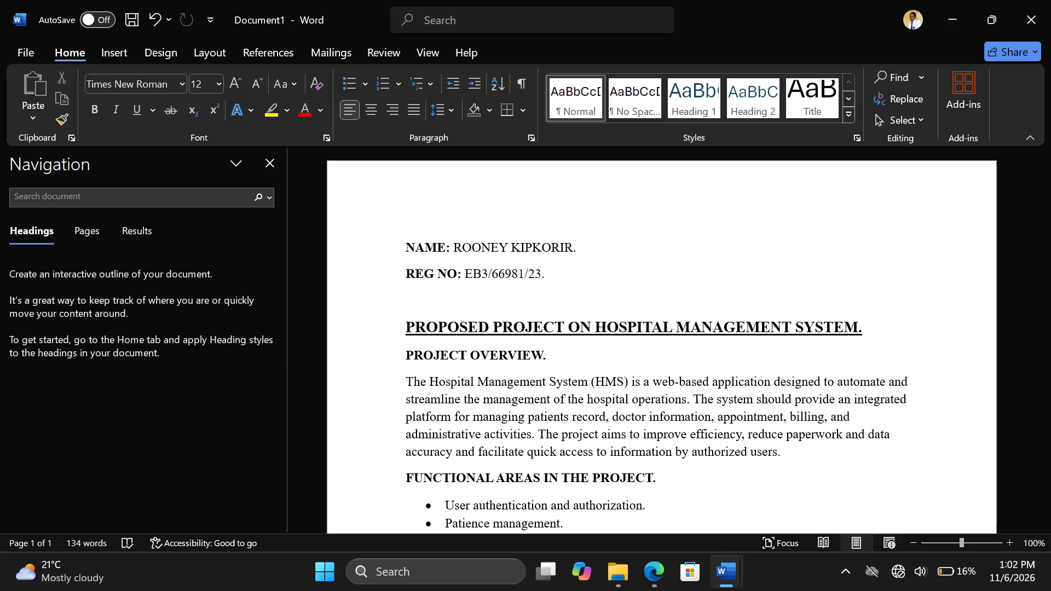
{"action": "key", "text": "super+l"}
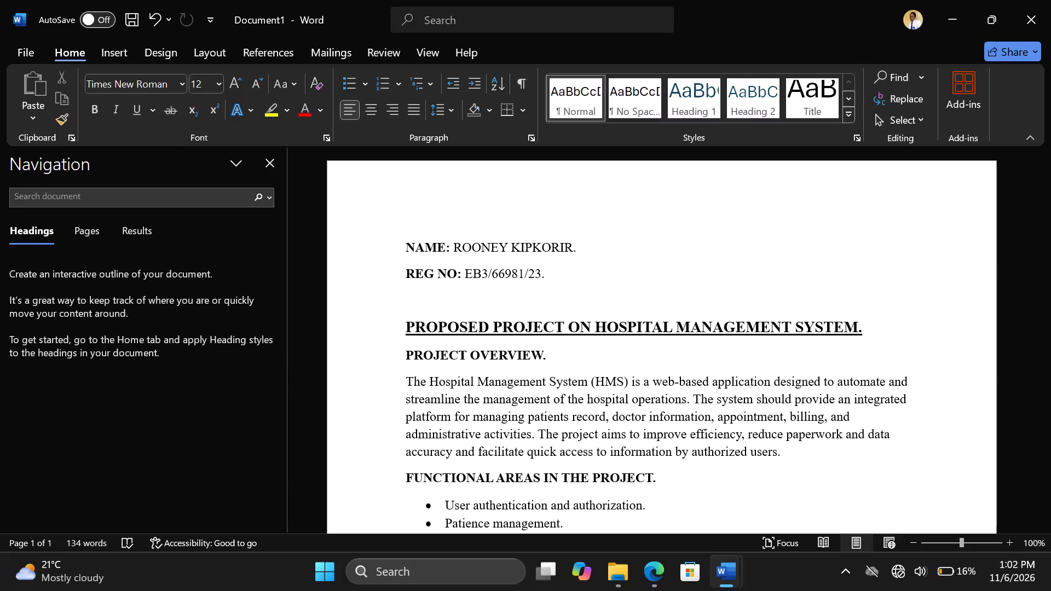